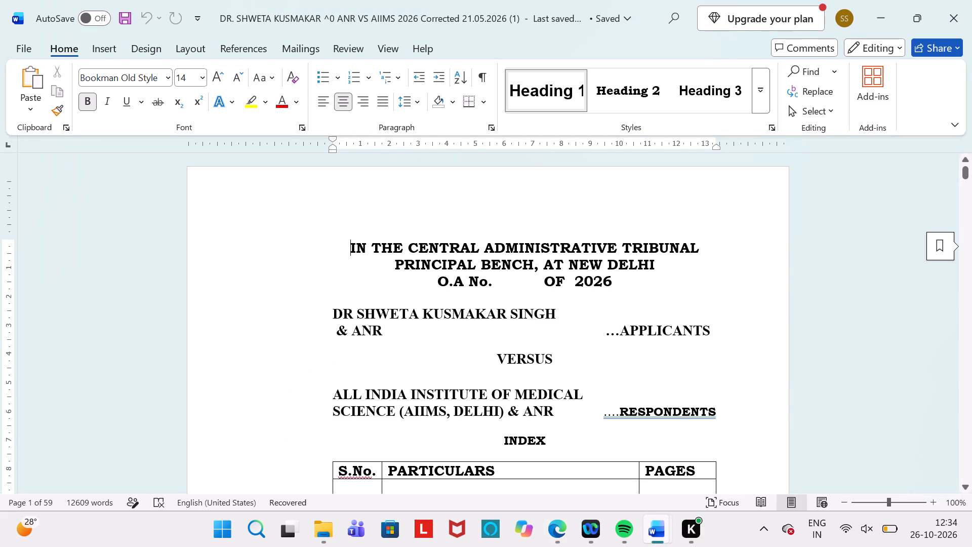
{"action": "scroll", "coordinate": [746, 319], "scroll_direction": "down", "scroll_amount": 3, "text": "ctrl"}
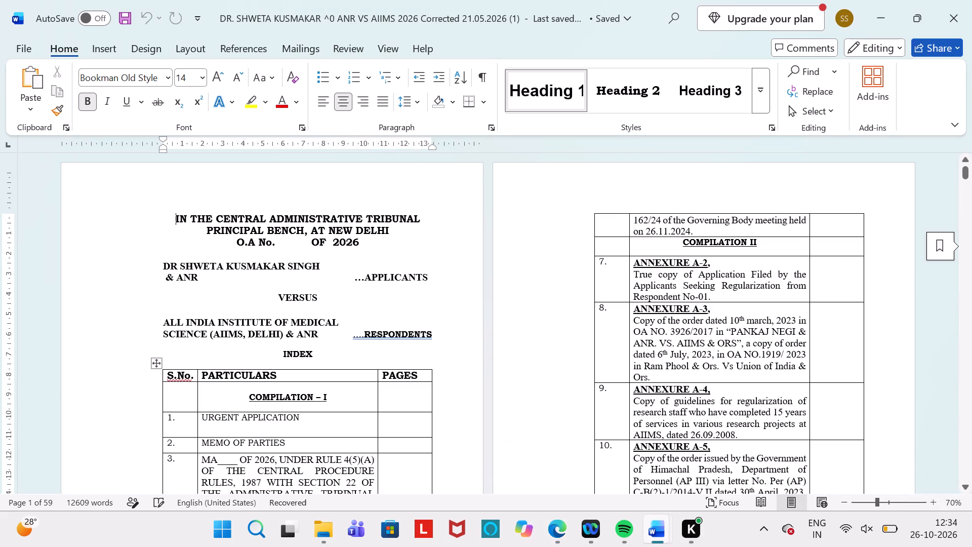
{"action": "scroll", "coordinate": [455, 287], "scroll_direction": "down", "scroll_amount": 2}
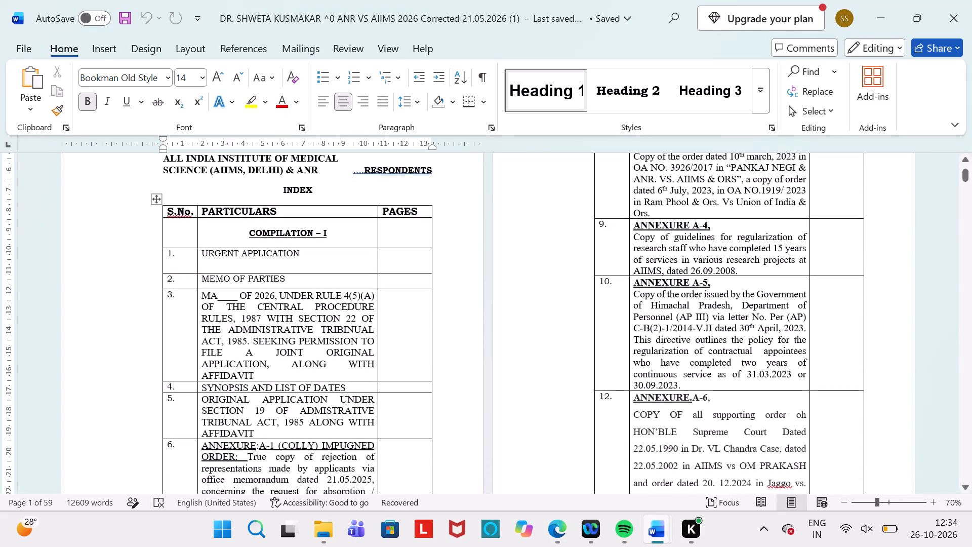
{"action": "scroll", "coordinate": [455, 287], "scroll_direction": "down", "scroll_amount": 3}
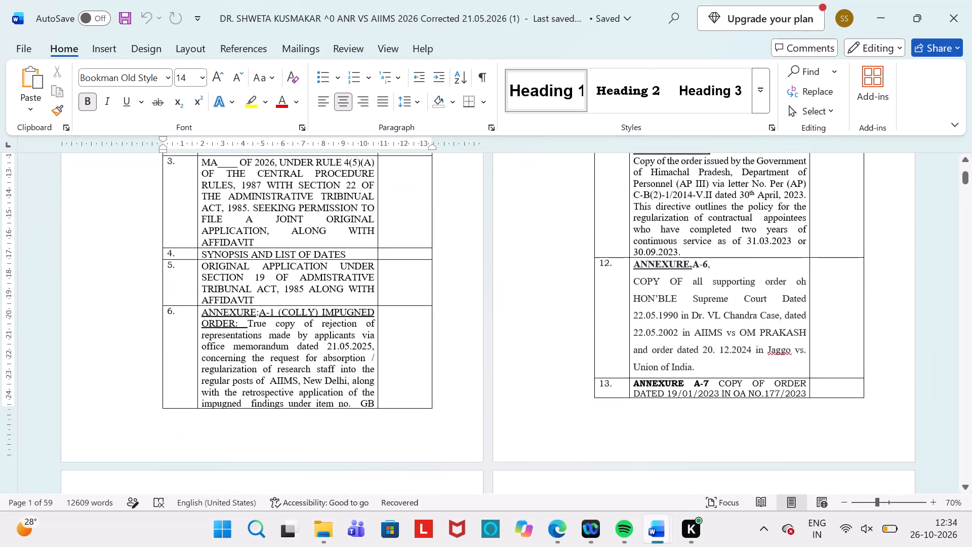
{"action": "scroll", "coordinate": [455, 287], "scroll_direction": "down", "scroll_amount": 2}
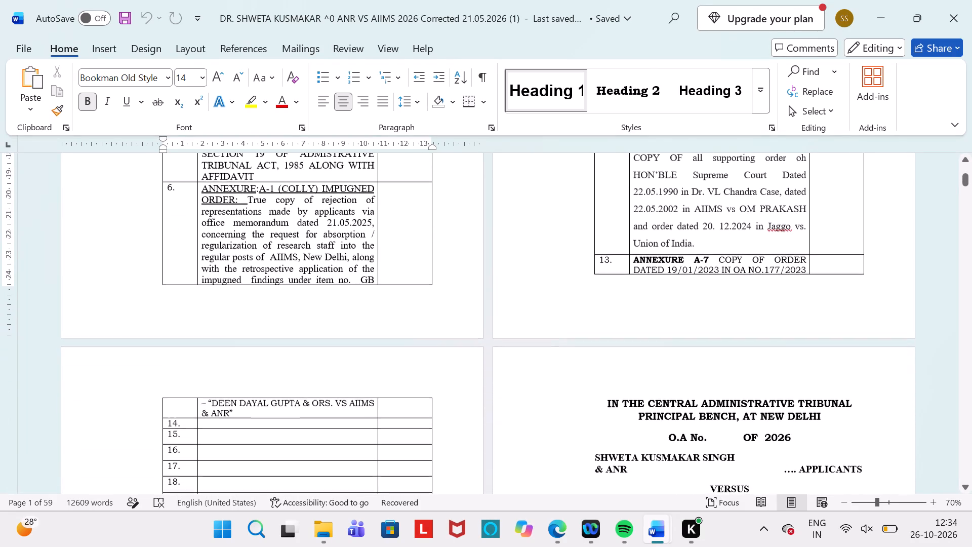
{"action": "scroll", "coordinate": [455, 287], "scroll_direction": "down", "scroll_amount": 3}
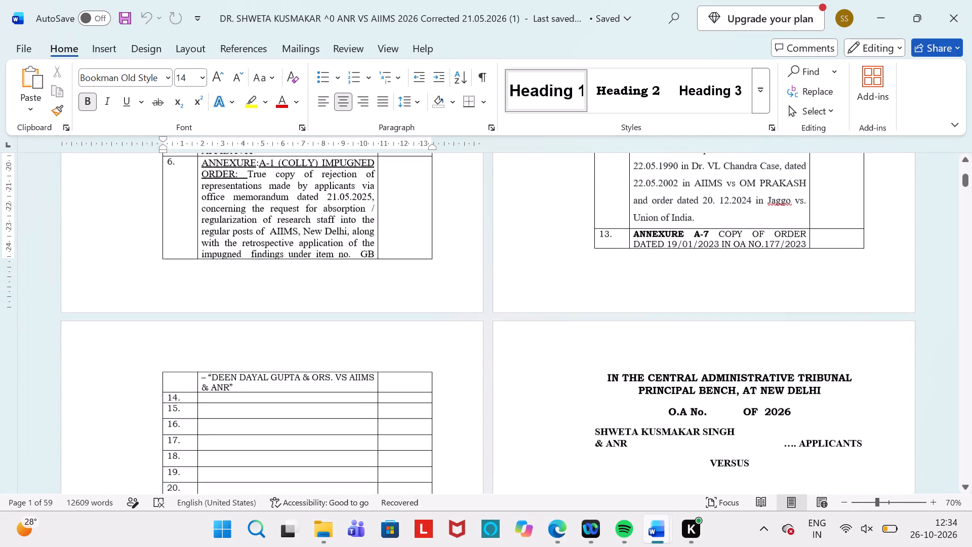
{"action": "scroll", "coordinate": [455, 287], "scroll_direction": "down", "scroll_amount": 3}
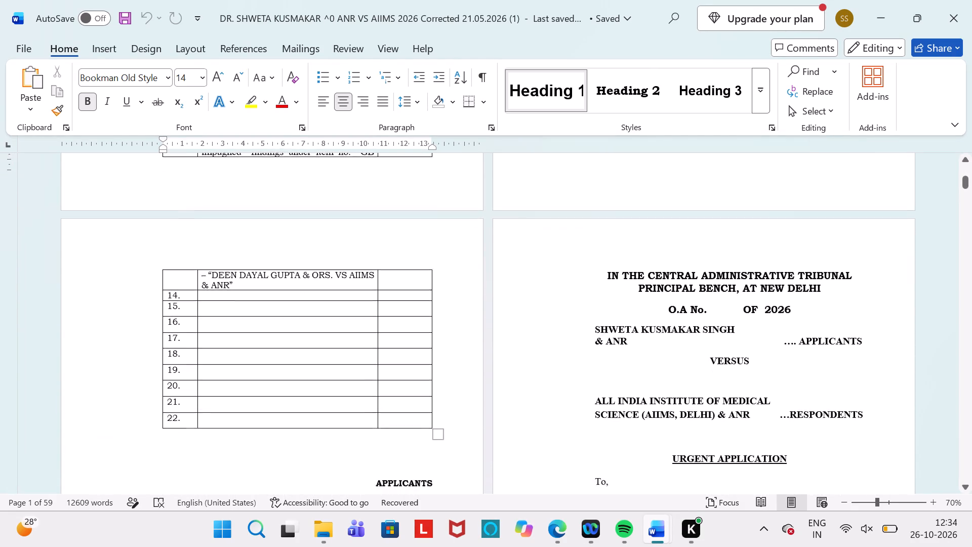
{"action": "scroll", "coordinate": [455, 287], "scroll_direction": "down", "scroll_amount": 4}
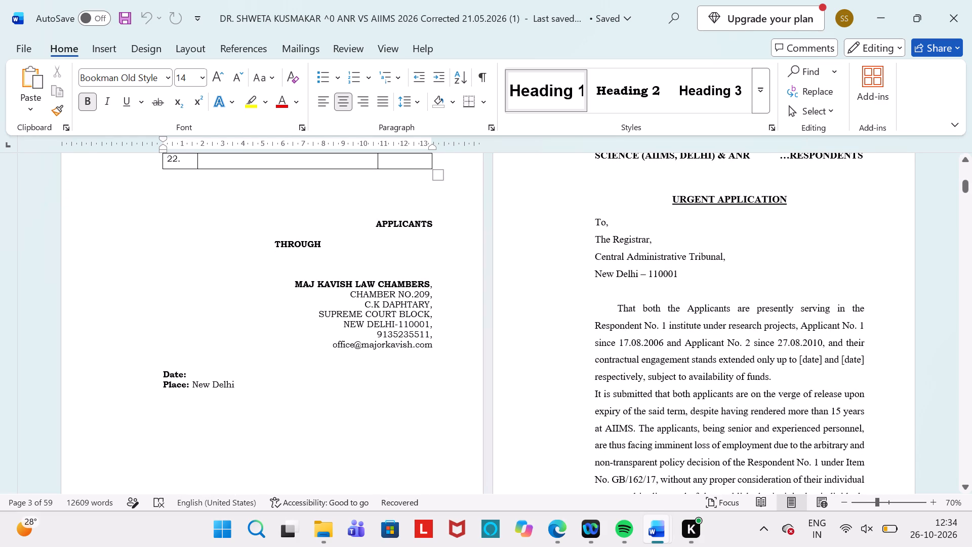
{"action": "scroll", "coordinate": [455, 287], "scroll_direction": "down", "scroll_amount": 2}
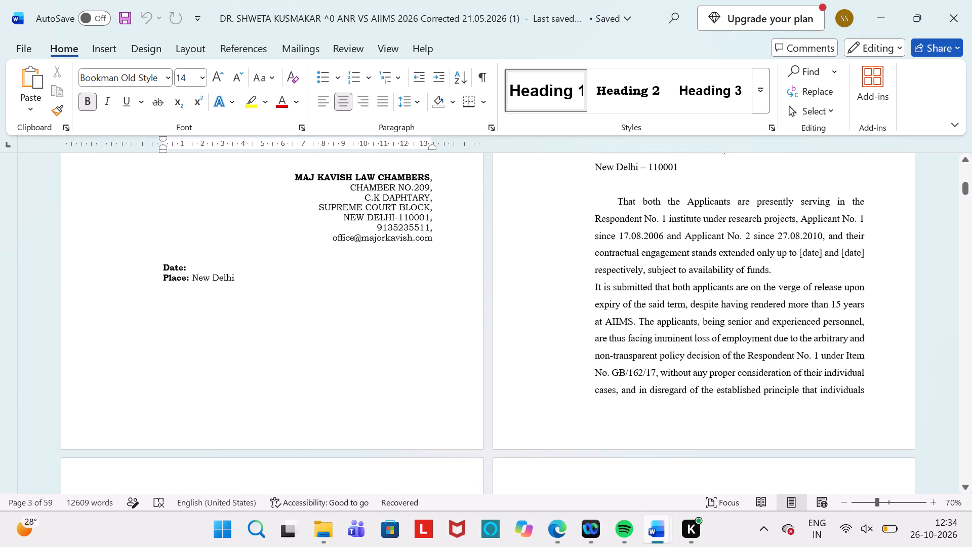
{"action": "scroll", "coordinate": [455, 287], "scroll_direction": "down", "scroll_amount": 3}
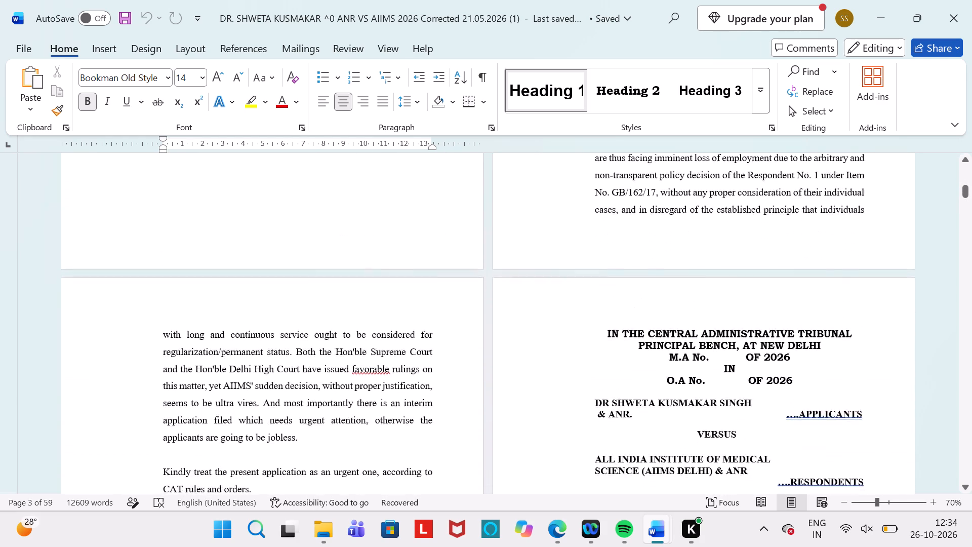
{"action": "scroll", "coordinate": [455, 287], "scroll_direction": "down", "scroll_amount": 1}
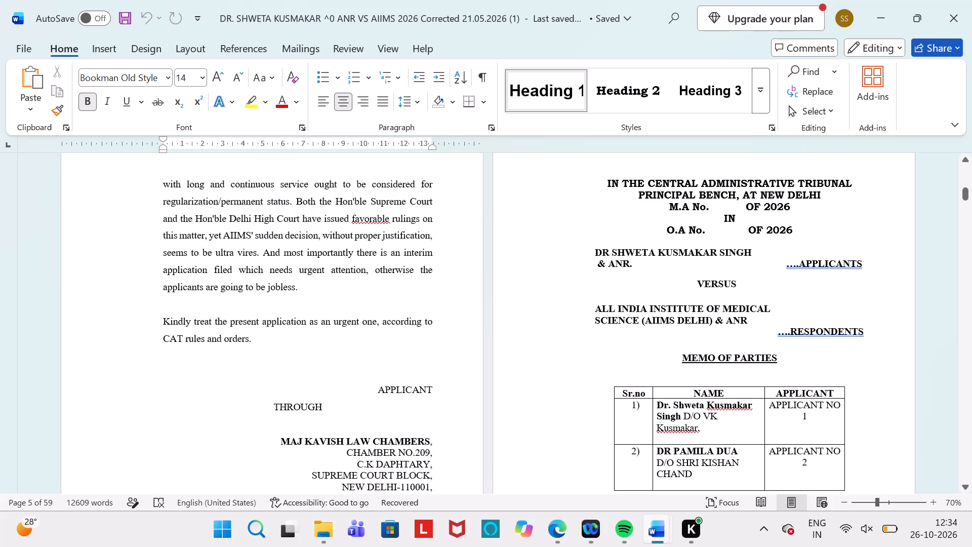
Add a new line below the parentage text in Applicant No. 1's name cell of the Memo of Parties table.
{"action": "scroll", "coordinate": [455, 287], "scroll_direction": "down", "scroll_amount": 1}
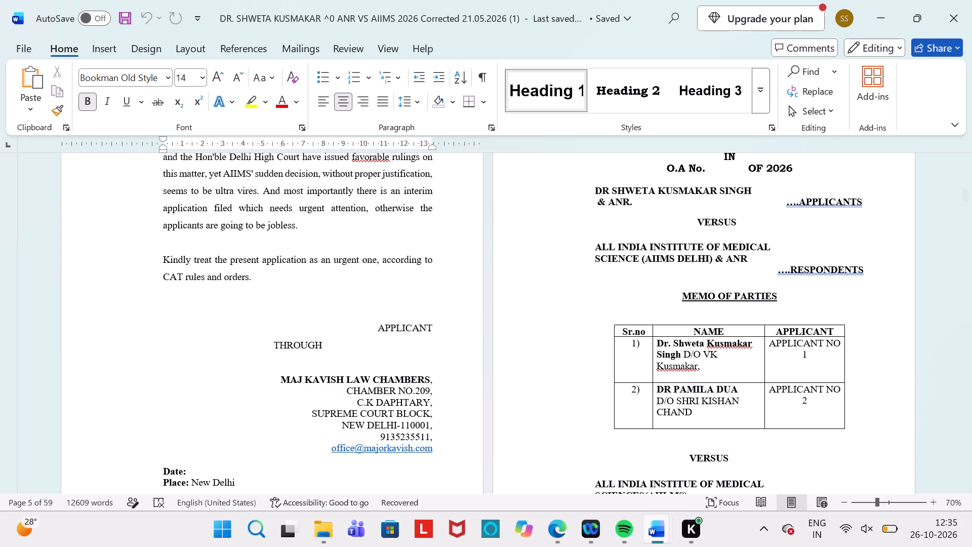
{"action": "scroll", "coordinate": [455, 287], "scroll_direction": "down", "scroll_amount": 3}
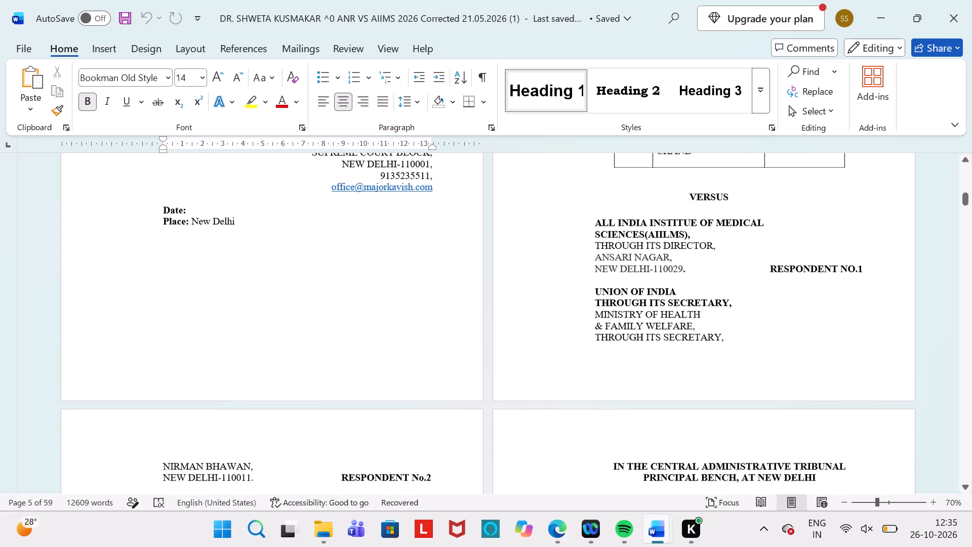
{"action": "scroll", "coordinate": [455, 287], "scroll_direction": "up", "scroll_amount": 2, "text": "ctrl"}
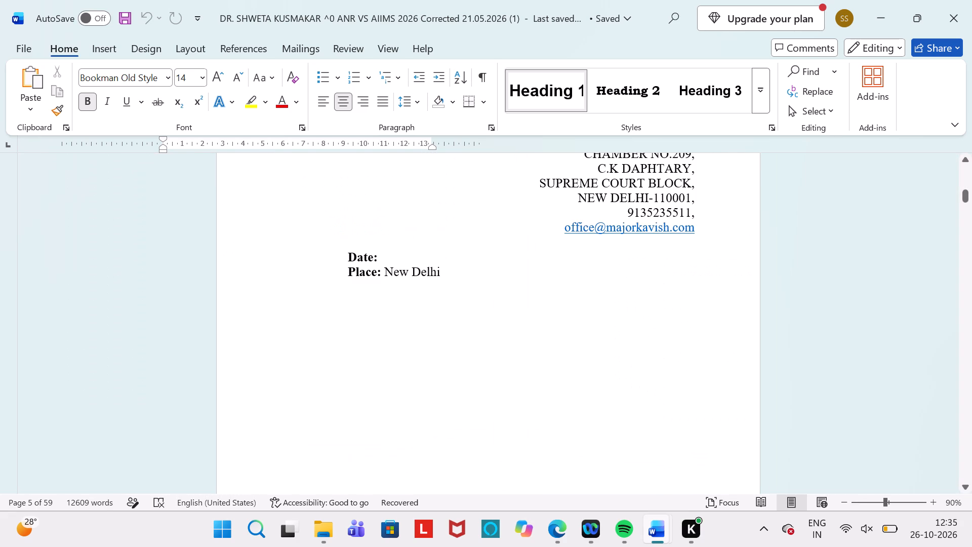
{"action": "scroll", "coordinate": [455, 287], "scroll_direction": "down", "scroll_amount": 7}
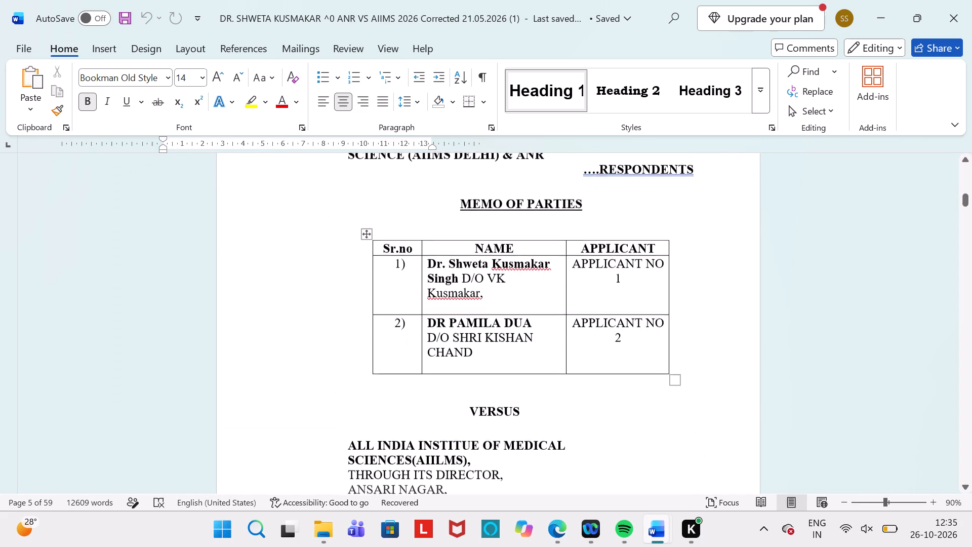
{"action": "scroll", "coordinate": [455, 287], "scroll_direction": "down", "scroll_amount": 1}
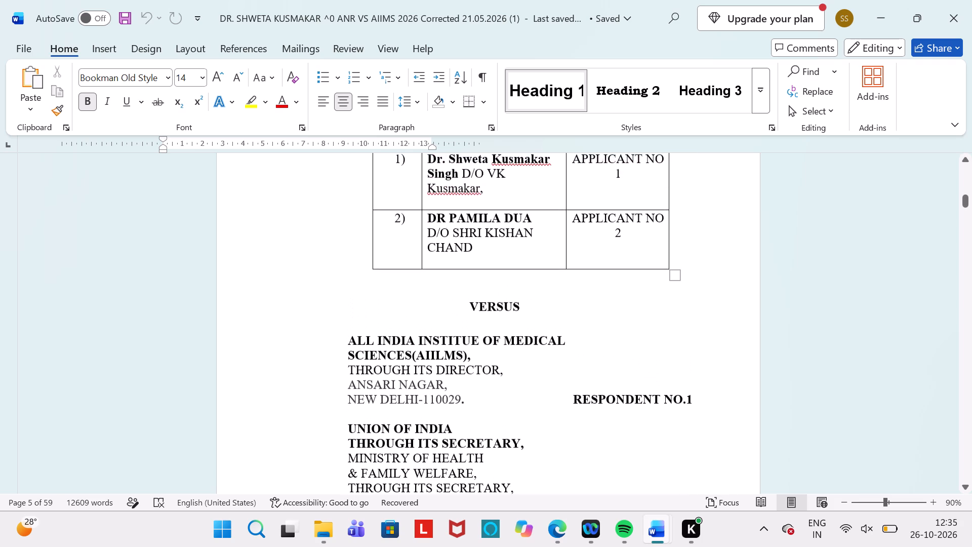
{"action": "scroll", "coordinate": [455, 287], "scroll_direction": "up", "scroll_amount": 1}
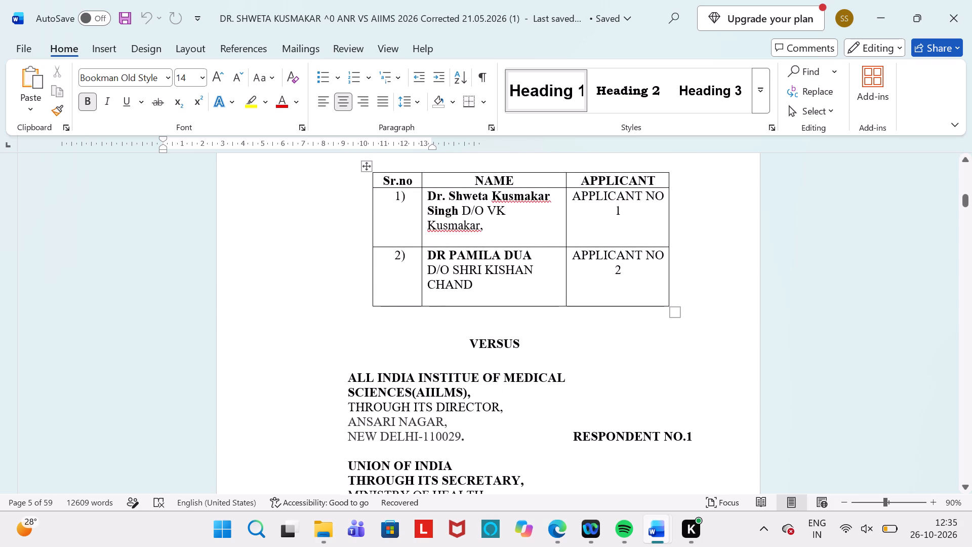
{"action": "left_click", "coordinate": [490, 225]}
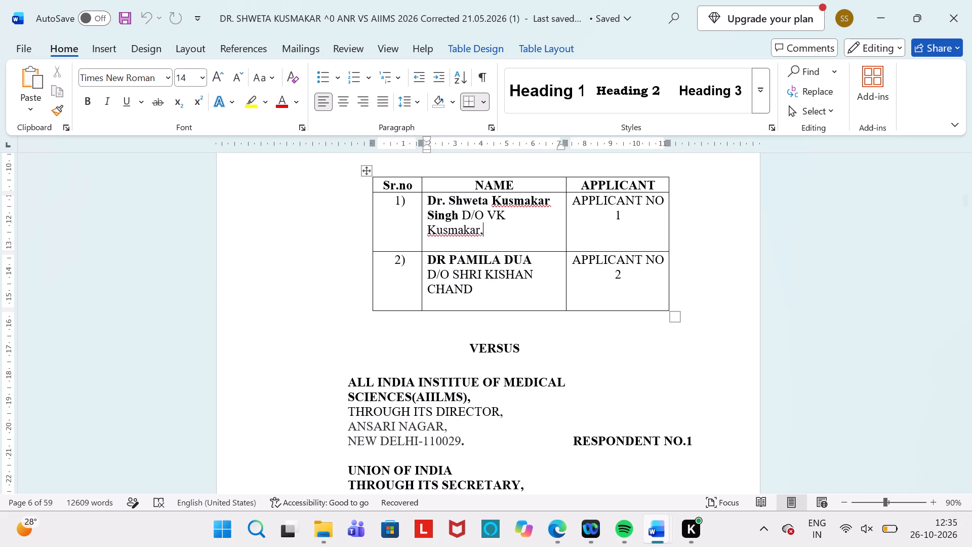
{"action": "key", "text": "shift+Return"}
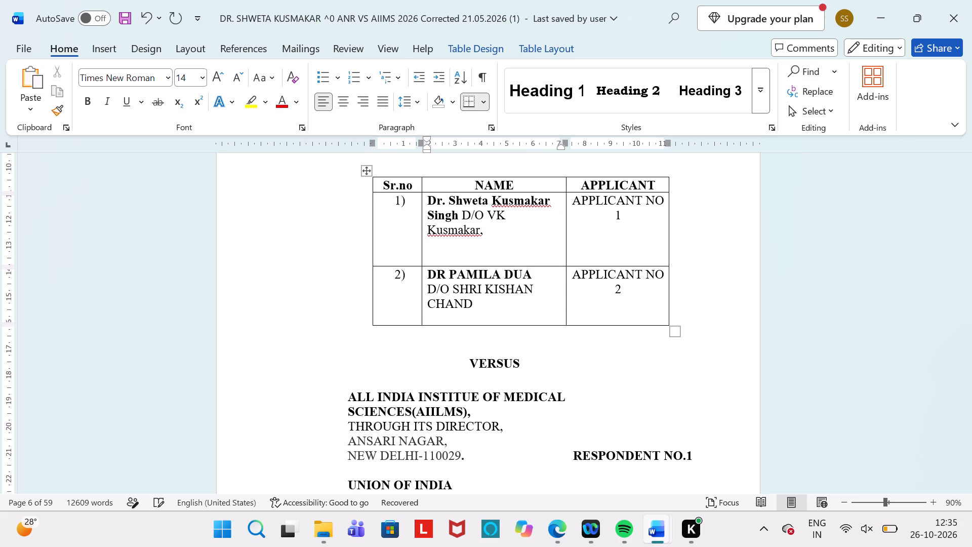
Add an "Address -" line below the parentage details in Applicant No 1's name cell of the applicants table.
{"action": "type", "text": "Address"}
{"action": "key", "text": "minus"}
{"action": "key", "text": "space"}
{"action": "key", "text": "Left"}
{"action": "key", "text": "Left"}
{"action": "key", "text": "space"}
{"action": "key", "text": "Right"}
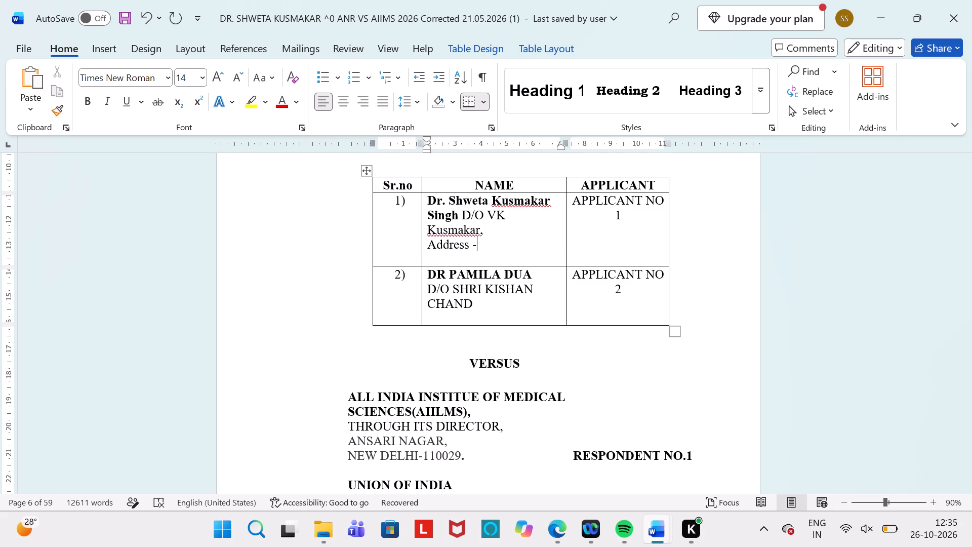
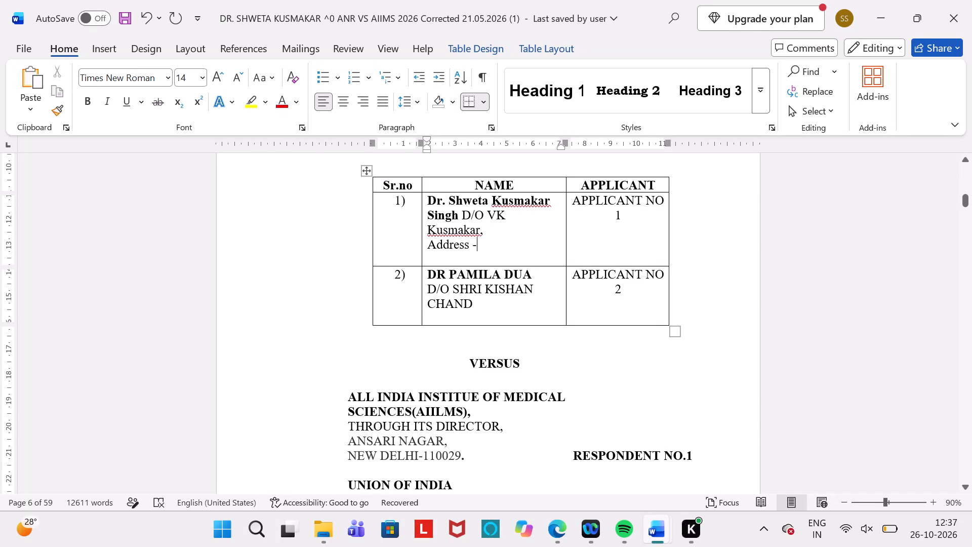
Add a comma after the parentage details in Applicant No 2's name cell and an "Address -" line below them.
{"action": "left_click", "coordinate": [472, 305]}
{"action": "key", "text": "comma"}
{"action": "key", "text": "shift+Return"}
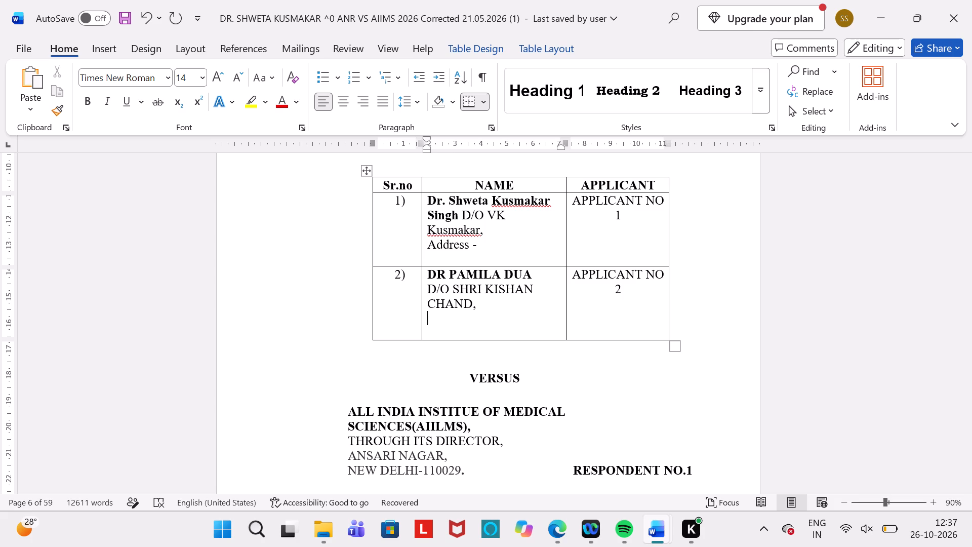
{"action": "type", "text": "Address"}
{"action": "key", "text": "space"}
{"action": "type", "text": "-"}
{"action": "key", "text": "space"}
Change Applicant No 2's relationship prefix to "W/O" in the applicants table.
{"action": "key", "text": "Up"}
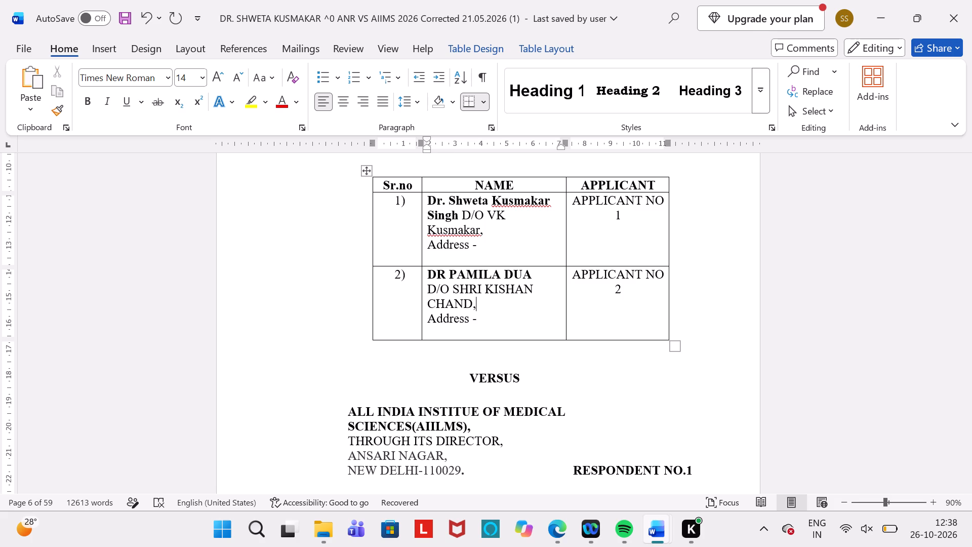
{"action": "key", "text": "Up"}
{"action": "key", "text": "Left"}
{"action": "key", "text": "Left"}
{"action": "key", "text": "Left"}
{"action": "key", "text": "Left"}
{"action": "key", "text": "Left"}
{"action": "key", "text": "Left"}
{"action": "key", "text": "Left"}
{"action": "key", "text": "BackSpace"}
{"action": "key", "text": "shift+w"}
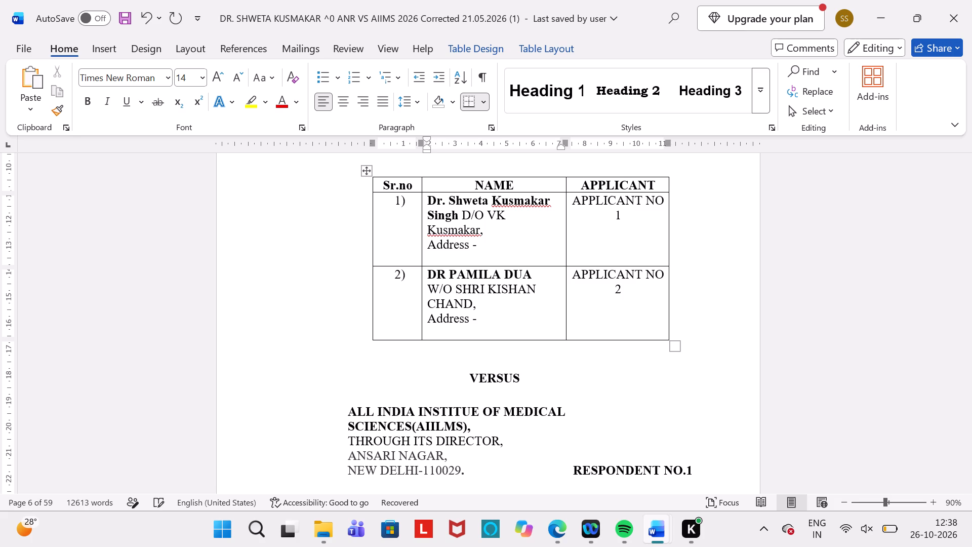
Replace the parent's name after Applicant No 2's "W/O" with a colon and the husband's name, prefixed "DR.".
{"action": "left_click_drag", "start_coordinate": [454, 287], "coordinate": [468, 299]}
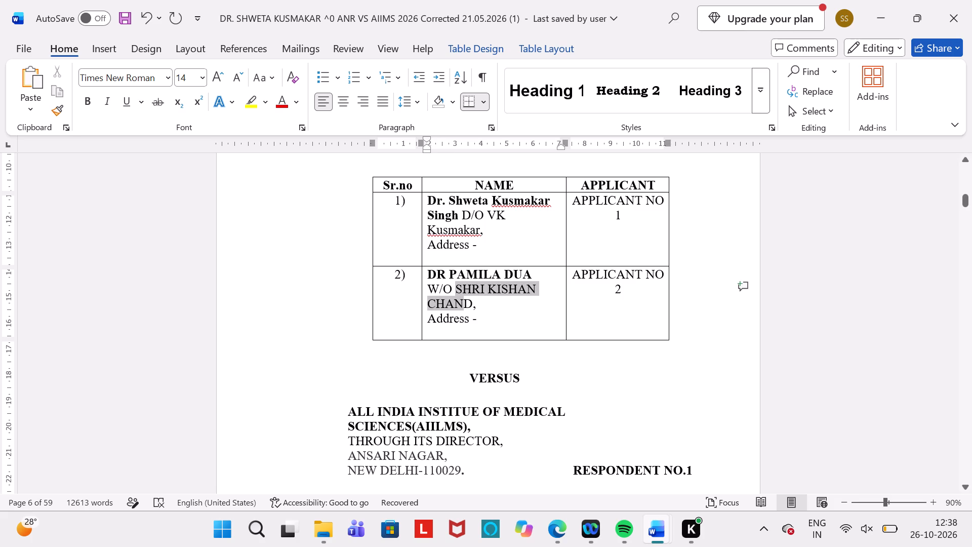
{"action": "left_click_drag", "start_coordinate": [468, 299], "coordinate": [472, 301]}
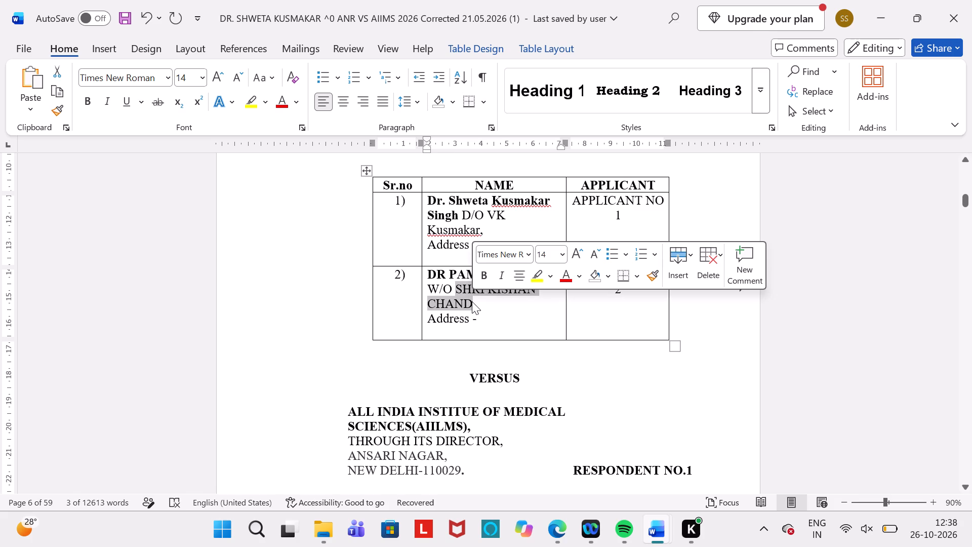
{"action": "key", "text": "ctrl+c"}
{"action": "key", "text": "ctrl+x"}
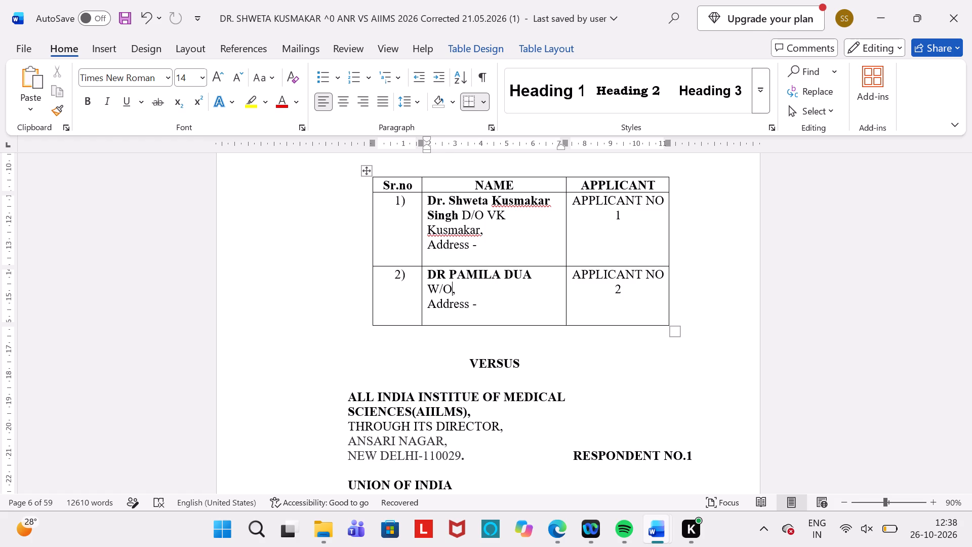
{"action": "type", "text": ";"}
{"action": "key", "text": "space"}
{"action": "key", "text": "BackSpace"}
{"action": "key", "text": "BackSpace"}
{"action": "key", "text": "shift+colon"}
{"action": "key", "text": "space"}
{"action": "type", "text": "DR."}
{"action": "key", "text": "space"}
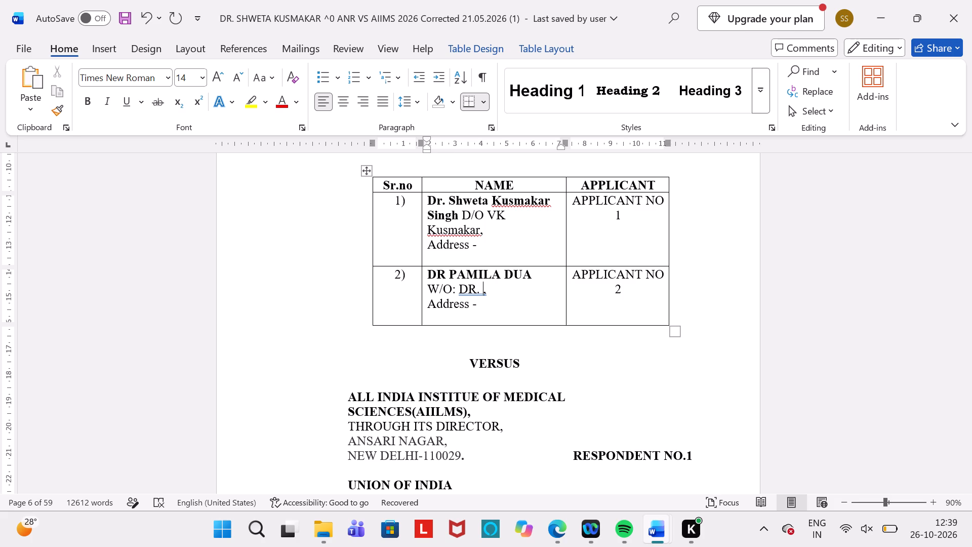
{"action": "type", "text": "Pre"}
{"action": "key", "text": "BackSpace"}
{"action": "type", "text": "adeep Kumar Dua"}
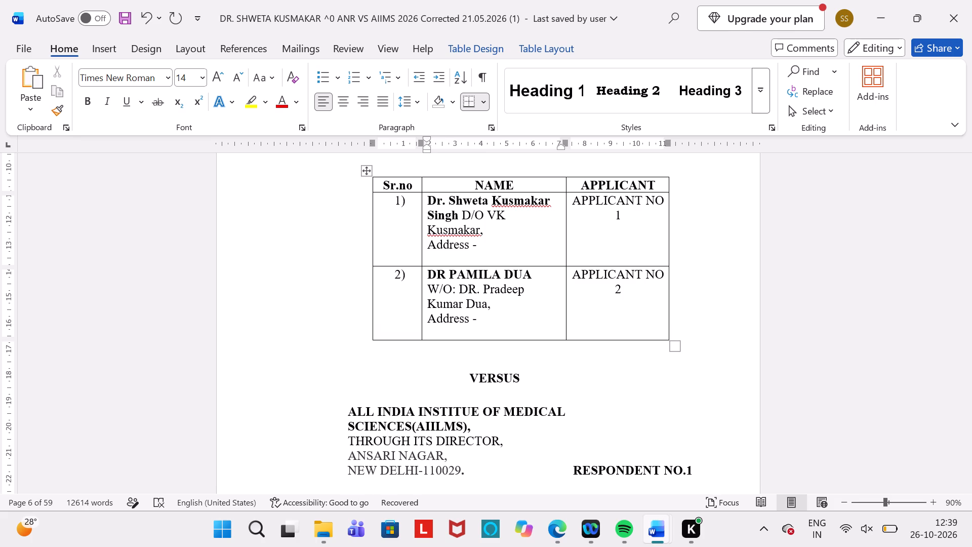
Enter the locality followed by a comma on Applicant No 2's address line.
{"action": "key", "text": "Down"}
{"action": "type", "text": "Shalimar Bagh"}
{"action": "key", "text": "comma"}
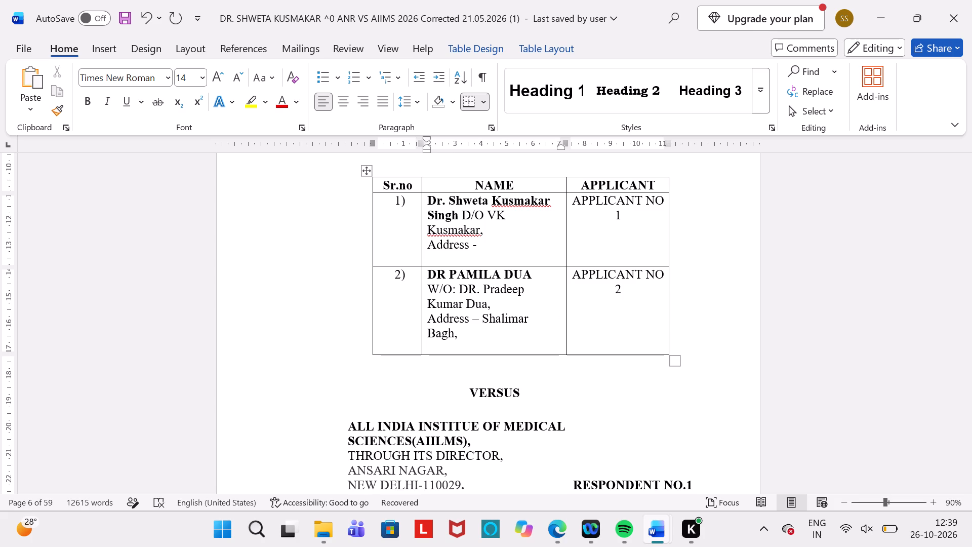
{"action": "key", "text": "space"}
Insert the block and house number before the locality on Applicant No 2's address line.
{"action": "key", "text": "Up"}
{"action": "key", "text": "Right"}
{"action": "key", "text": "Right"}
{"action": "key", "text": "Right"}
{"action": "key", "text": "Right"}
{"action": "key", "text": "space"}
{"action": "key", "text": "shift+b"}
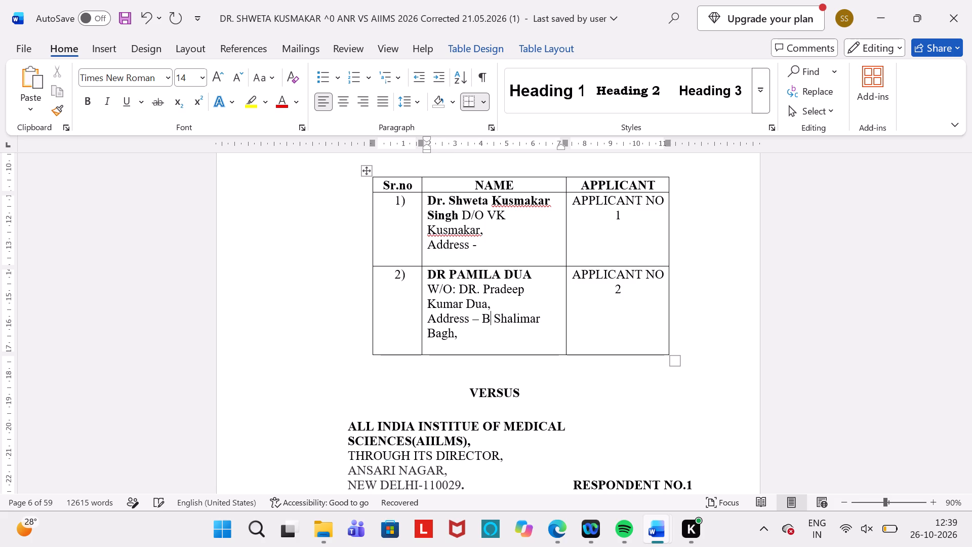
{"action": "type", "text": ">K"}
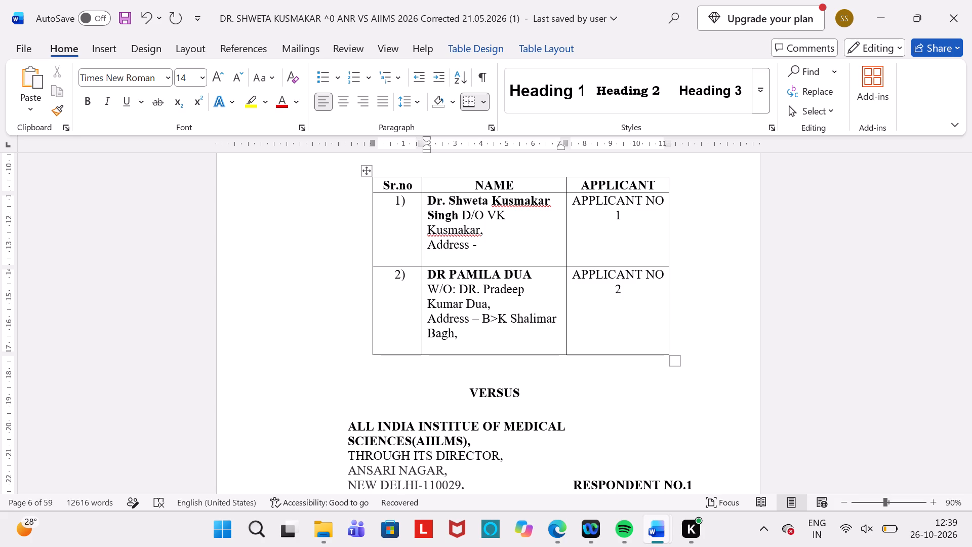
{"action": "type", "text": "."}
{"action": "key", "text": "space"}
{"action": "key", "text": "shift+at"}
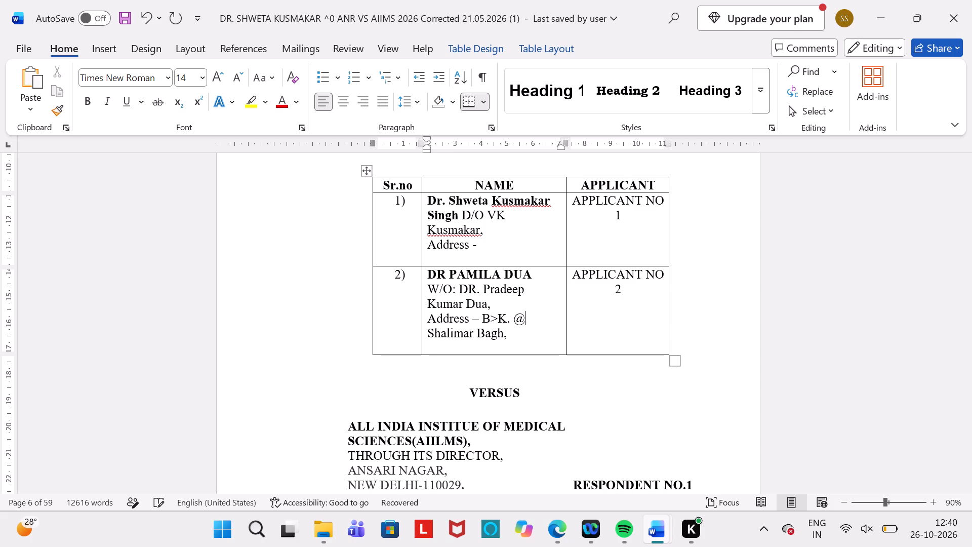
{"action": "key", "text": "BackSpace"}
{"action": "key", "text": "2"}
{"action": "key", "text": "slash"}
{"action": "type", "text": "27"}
Replace the stray ">" between the block letters in Applicant No 2's address with a full stop.
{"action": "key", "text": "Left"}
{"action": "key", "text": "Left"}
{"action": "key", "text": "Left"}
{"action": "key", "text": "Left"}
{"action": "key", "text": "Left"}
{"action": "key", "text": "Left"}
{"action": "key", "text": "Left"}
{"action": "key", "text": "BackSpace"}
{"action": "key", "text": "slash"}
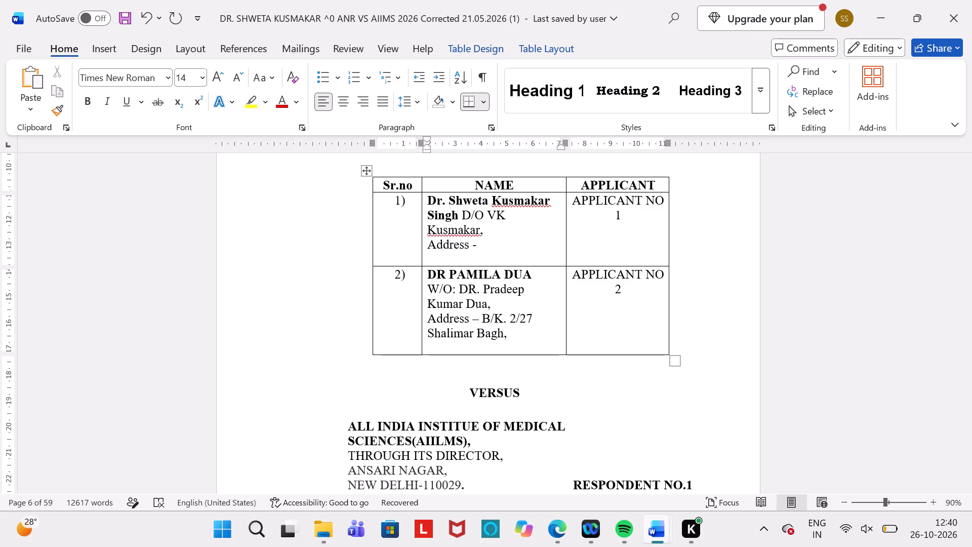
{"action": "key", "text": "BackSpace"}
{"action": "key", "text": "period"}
Add the locality name a second time, followed by a comma, at the end of Applicant No 2's address.
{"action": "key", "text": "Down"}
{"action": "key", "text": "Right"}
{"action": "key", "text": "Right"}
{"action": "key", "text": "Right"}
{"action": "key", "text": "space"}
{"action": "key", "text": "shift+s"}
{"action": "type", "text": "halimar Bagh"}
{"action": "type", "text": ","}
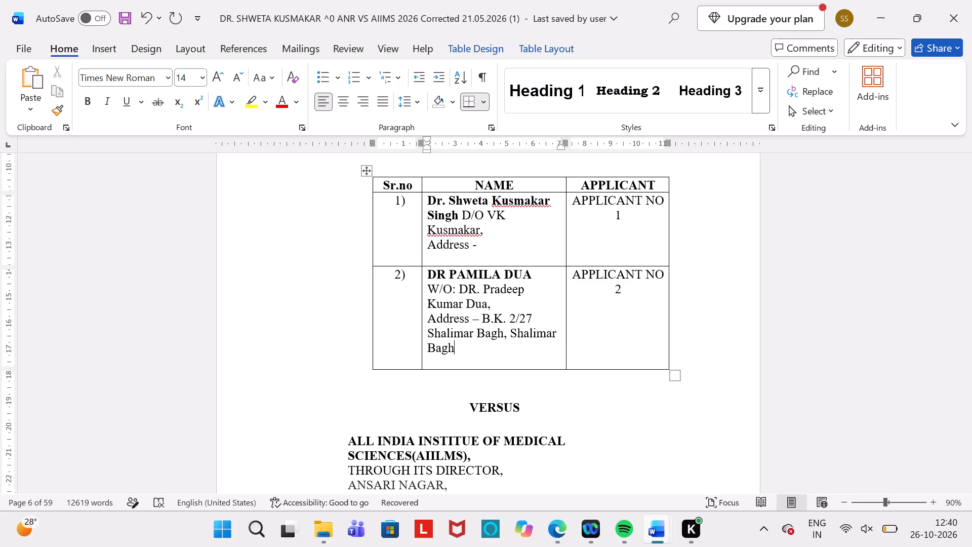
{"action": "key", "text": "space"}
Complete Applicant No 2's address with the district, a comma, the city, and the postal code after a spaced hyphen.
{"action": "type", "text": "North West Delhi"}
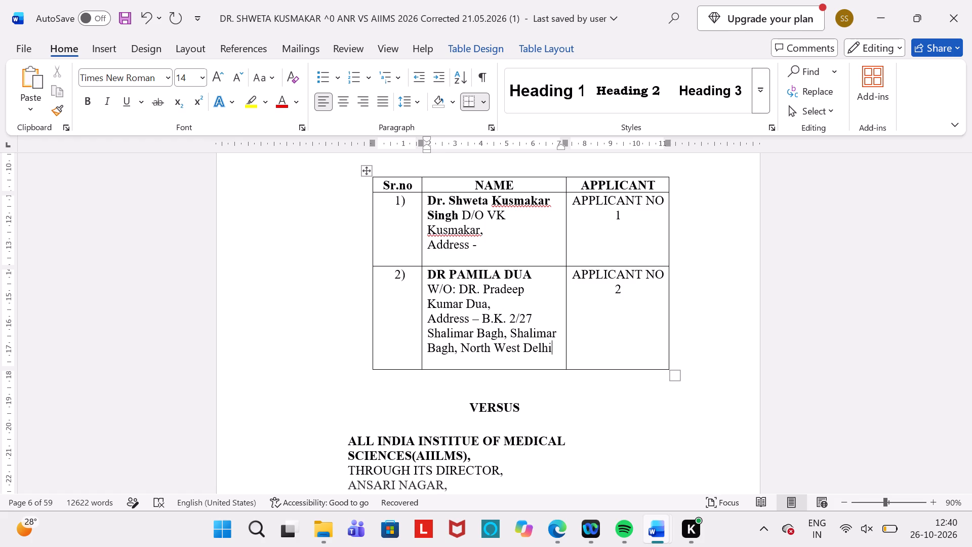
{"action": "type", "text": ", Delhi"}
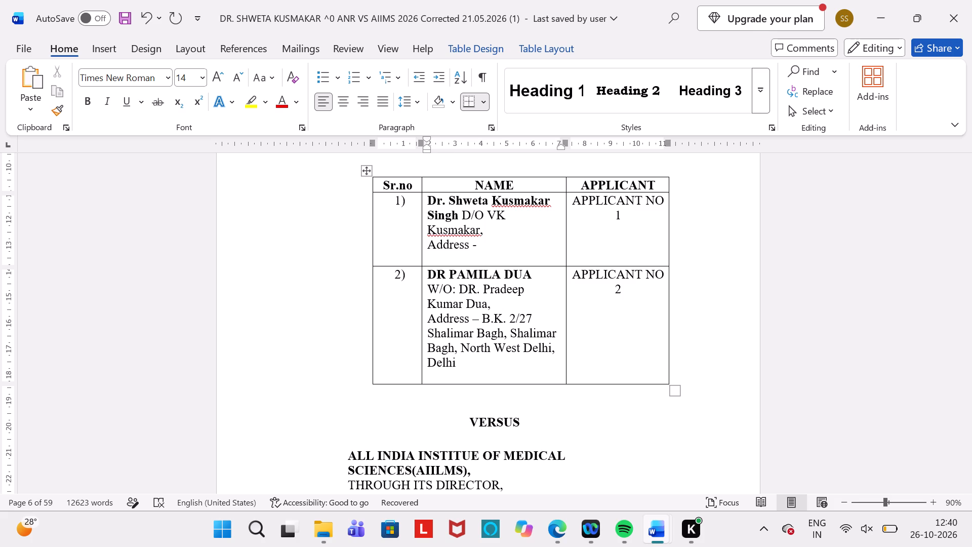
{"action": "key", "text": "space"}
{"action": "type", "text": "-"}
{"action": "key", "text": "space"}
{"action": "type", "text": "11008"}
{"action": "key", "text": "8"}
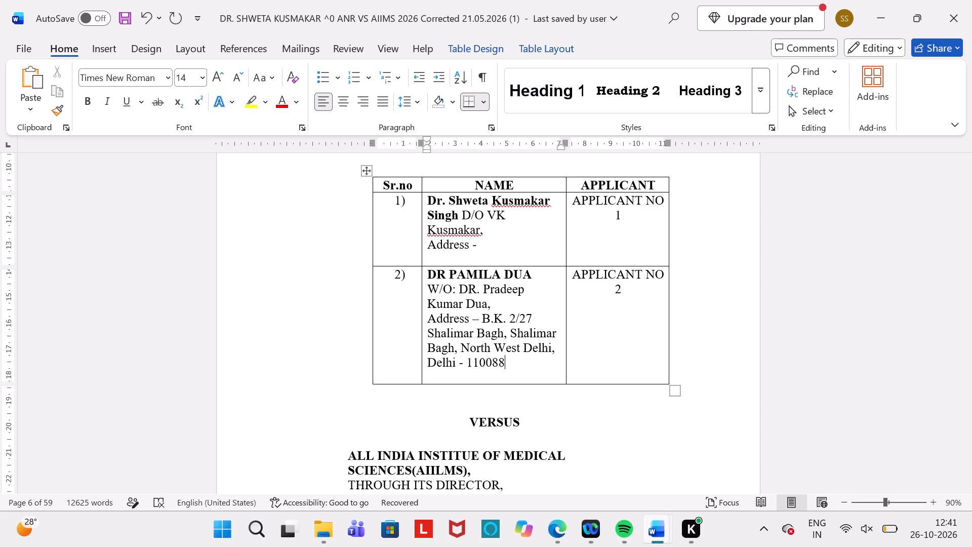
Place the text cursor on Applicant No 1's empty address line in the parties table.
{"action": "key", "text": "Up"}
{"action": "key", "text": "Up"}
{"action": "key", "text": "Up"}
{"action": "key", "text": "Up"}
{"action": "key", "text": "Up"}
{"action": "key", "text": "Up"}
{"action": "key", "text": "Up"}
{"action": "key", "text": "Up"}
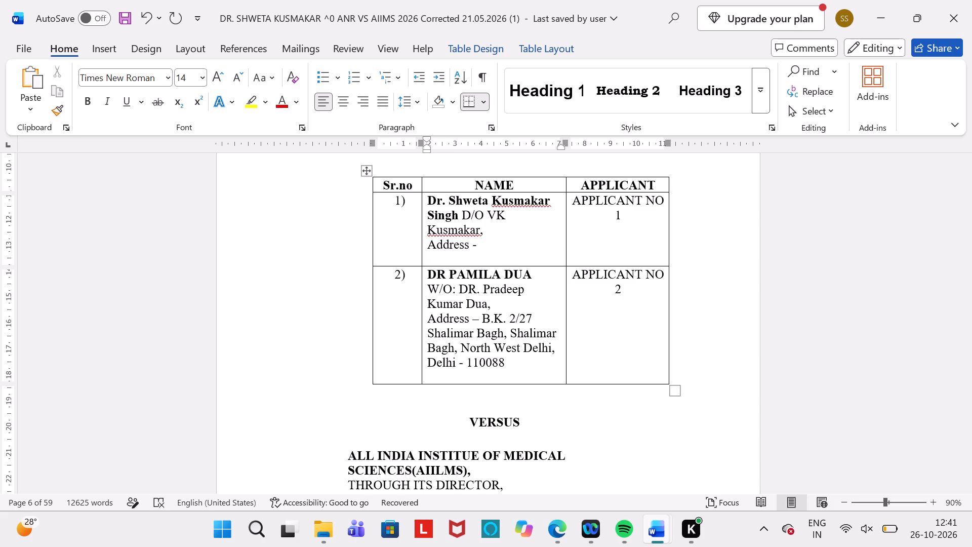
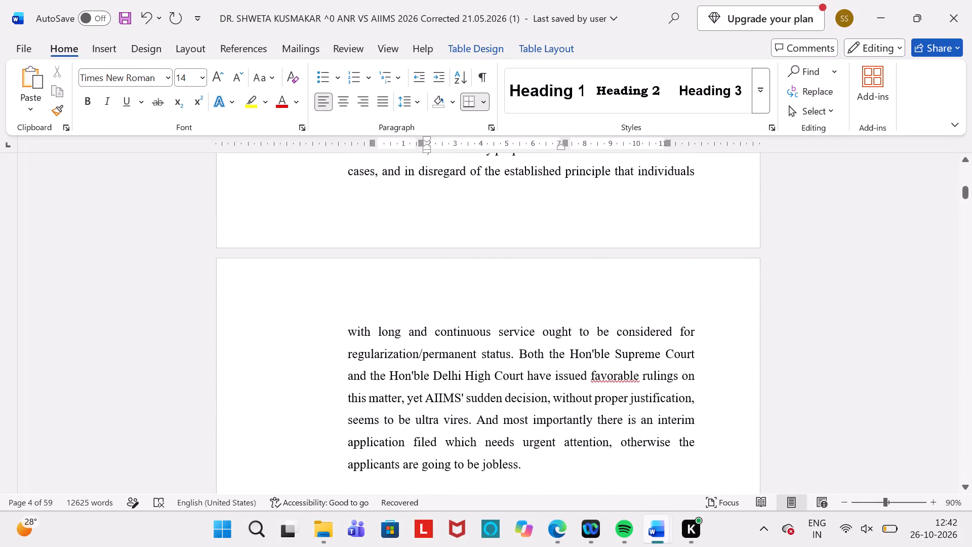
Go back through the urgent application and the annexure list to the case title and start of the index.
{"action": "scroll", "coordinate": [472, 301], "scroll_direction": "up", "scroll_amount": 5}
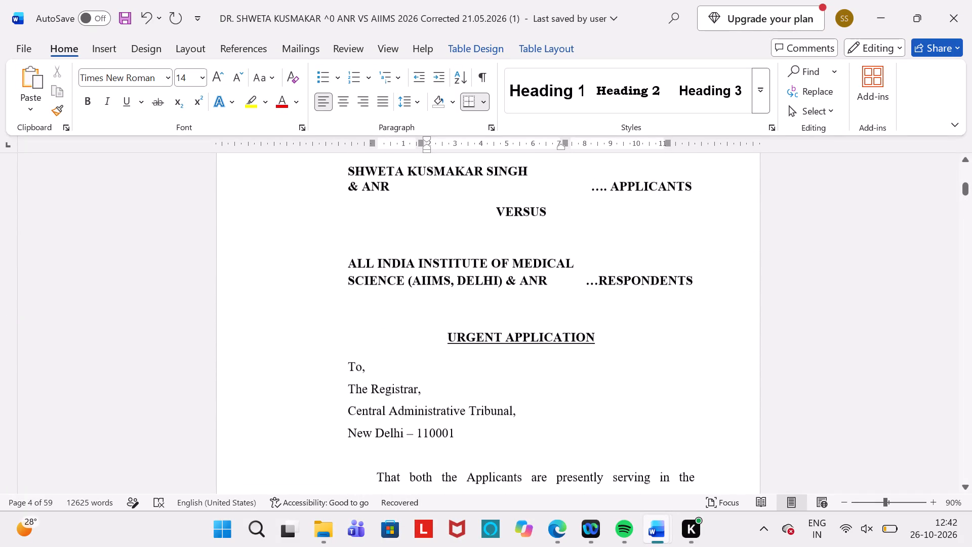
{"action": "scroll", "coordinate": [472, 301], "scroll_direction": "up", "scroll_amount": 5}
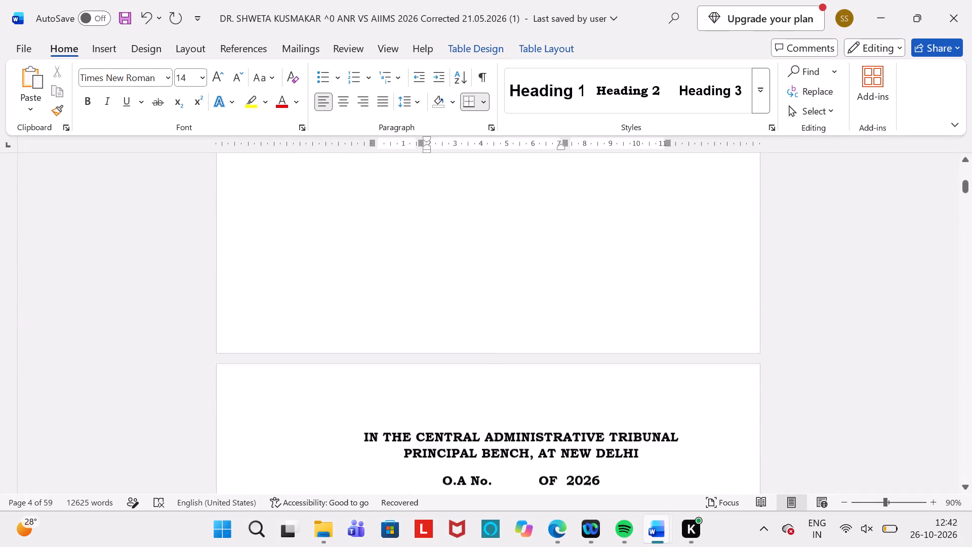
{"action": "scroll", "coordinate": [472, 301], "scroll_direction": "up", "scroll_amount": 4}
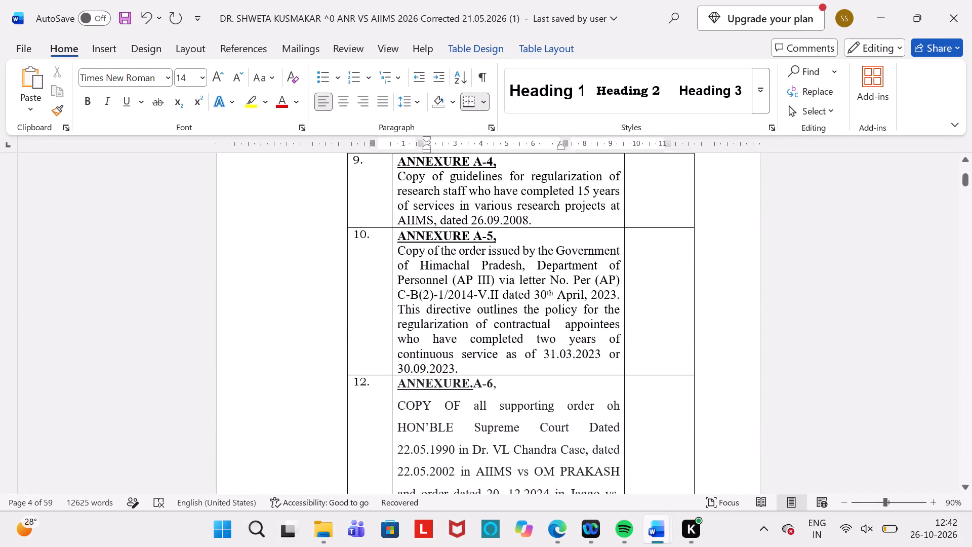
{"action": "scroll", "coordinate": [472, 301], "scroll_direction": "up", "scroll_amount": 2}
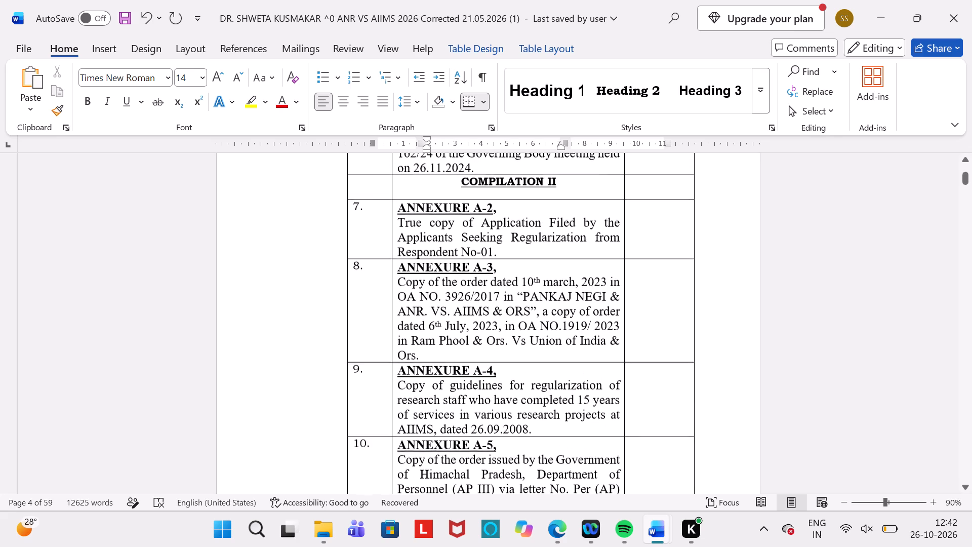
{"action": "scroll", "coordinate": [472, 301], "scroll_direction": "up", "scroll_amount": 5}
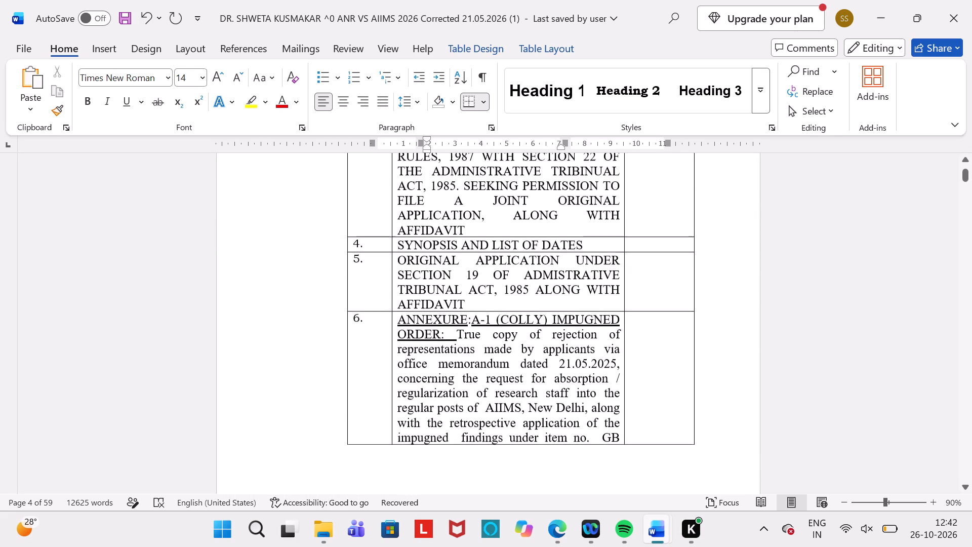
{"action": "scroll", "coordinate": [472, 301], "scroll_direction": "up", "scroll_amount": 3}
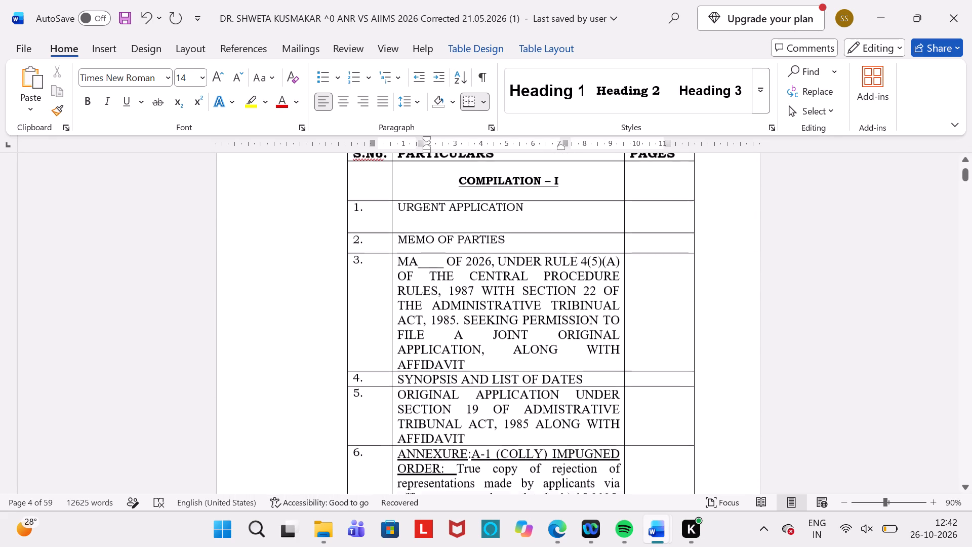
{"action": "scroll", "coordinate": [472, 301], "scroll_direction": "up", "scroll_amount": 2}
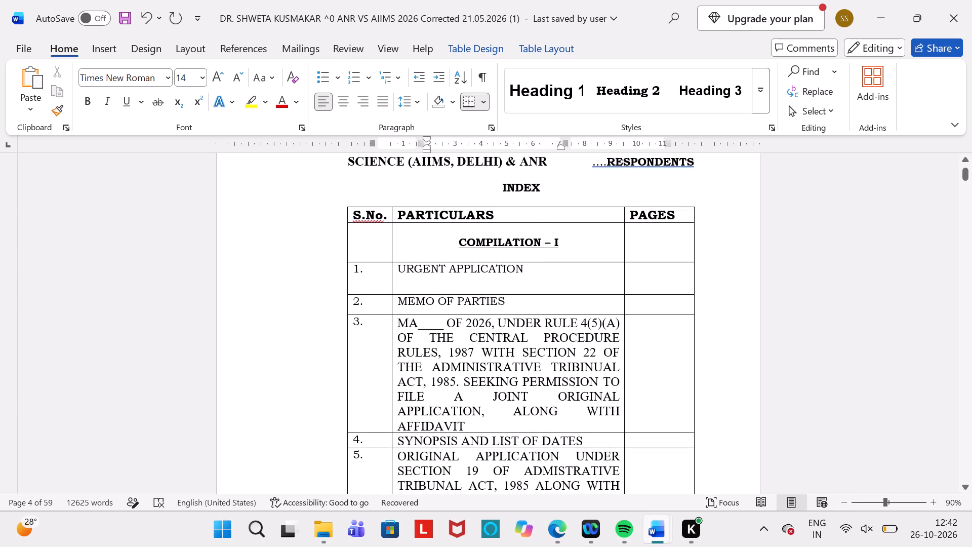
{"action": "scroll", "coordinate": [472, 301], "scroll_direction": "up", "scroll_amount": 1}
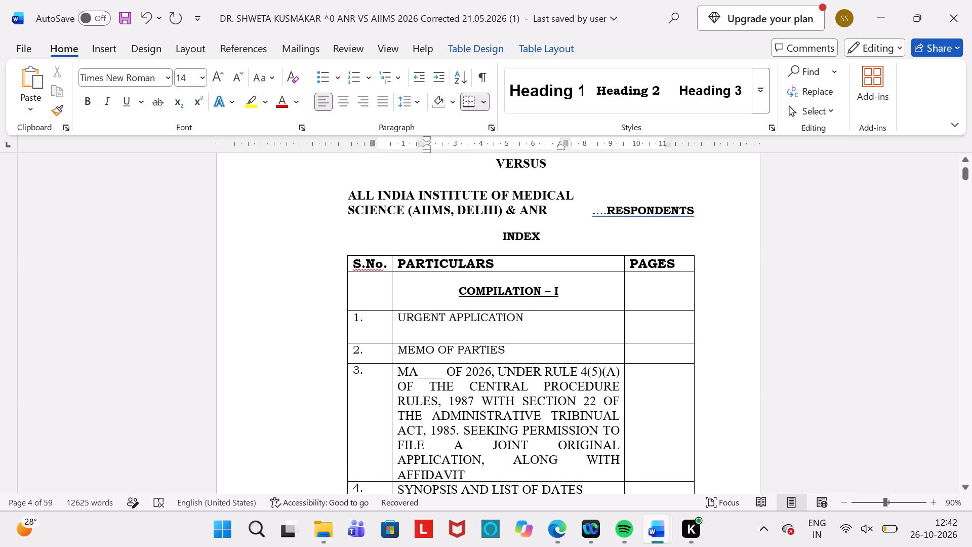
Read through the index entries from Compilation I to Annexure A-7 and the blank rows through serial number 22.
{"action": "scroll", "coordinate": [472, 301], "scroll_direction": "down", "scroll_amount": 2}
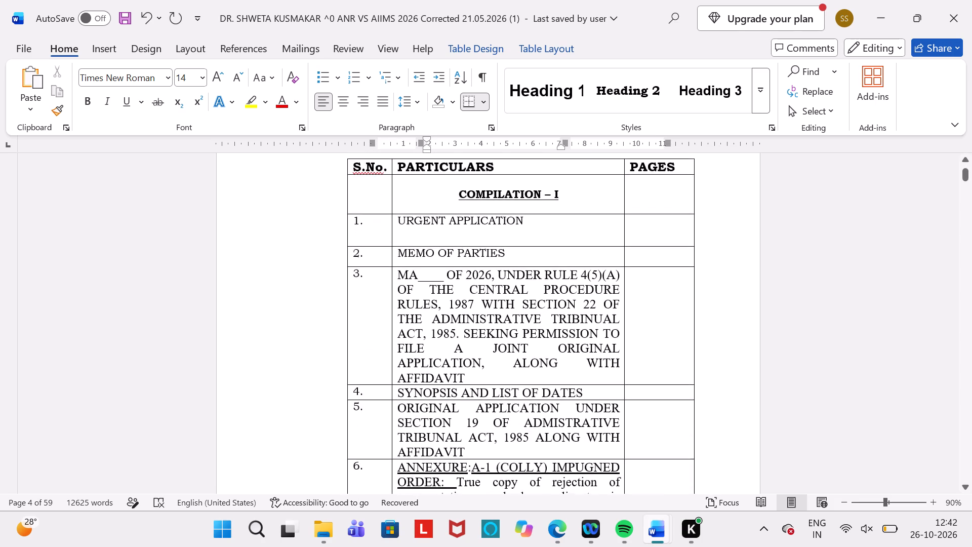
{"action": "scroll", "coordinate": [472, 301], "scroll_direction": "down", "scroll_amount": 3}
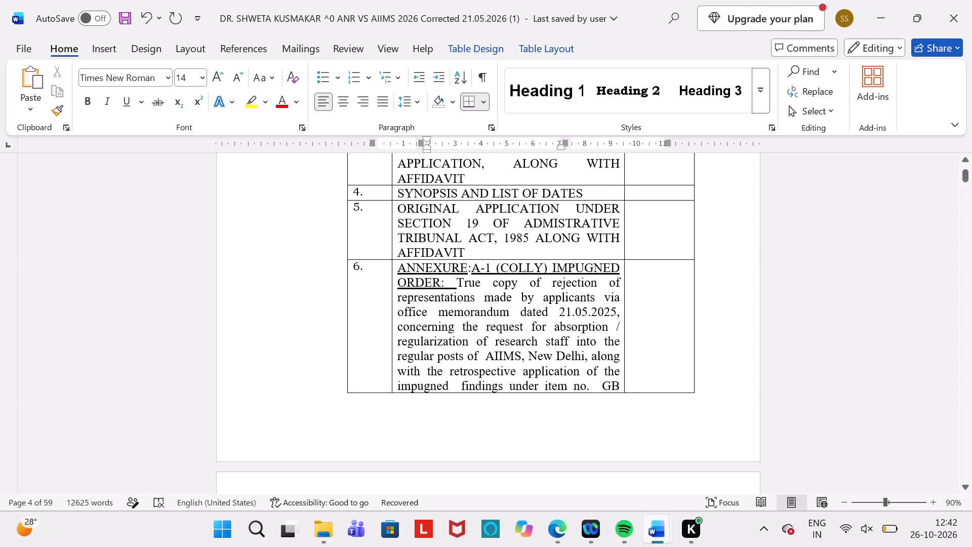
{"action": "scroll", "coordinate": [472, 301], "scroll_direction": "down", "scroll_amount": 4}
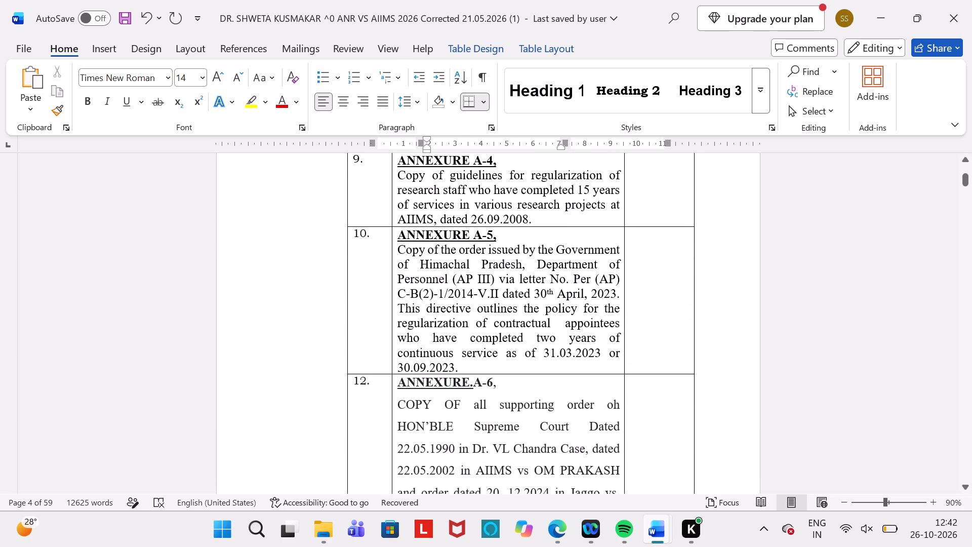
{"action": "left_click", "coordinate": [520, 248]}
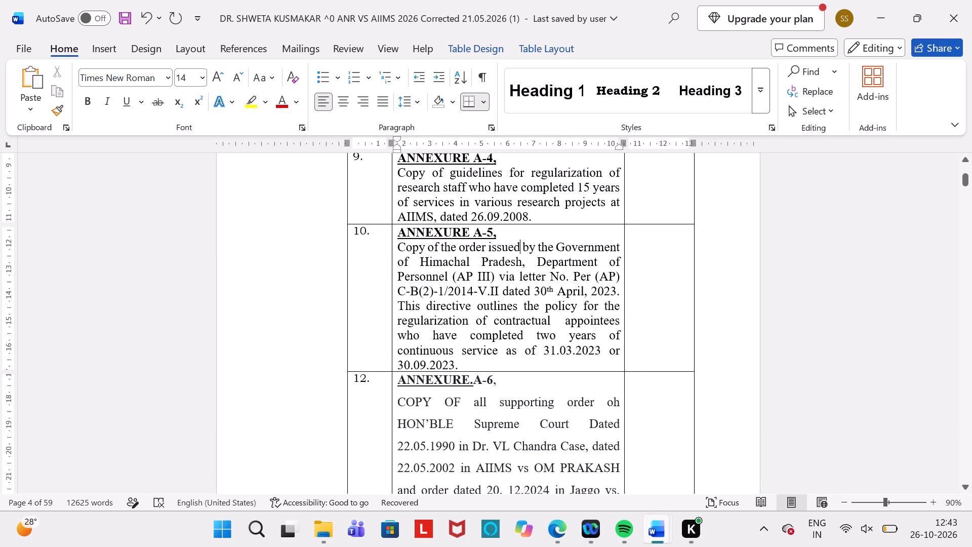
{"action": "key", "text": "Down"}
{"action": "key", "text": "Down"}
{"action": "key", "text": "Down"}
{"action": "key", "text": "Down"}
{"action": "key", "text": "Down"}
{"action": "key", "text": "Down"}
{"action": "key", "text": "Down"}
{"action": "key", "text": "Down"}
{"action": "key", "text": "Down"}
{"action": "key", "text": "Down"}
{"action": "key", "text": "Down"}
{"action": "key", "text": "Down"}
{"action": "key", "text": "Down"}
{"action": "key", "text": "Down"}
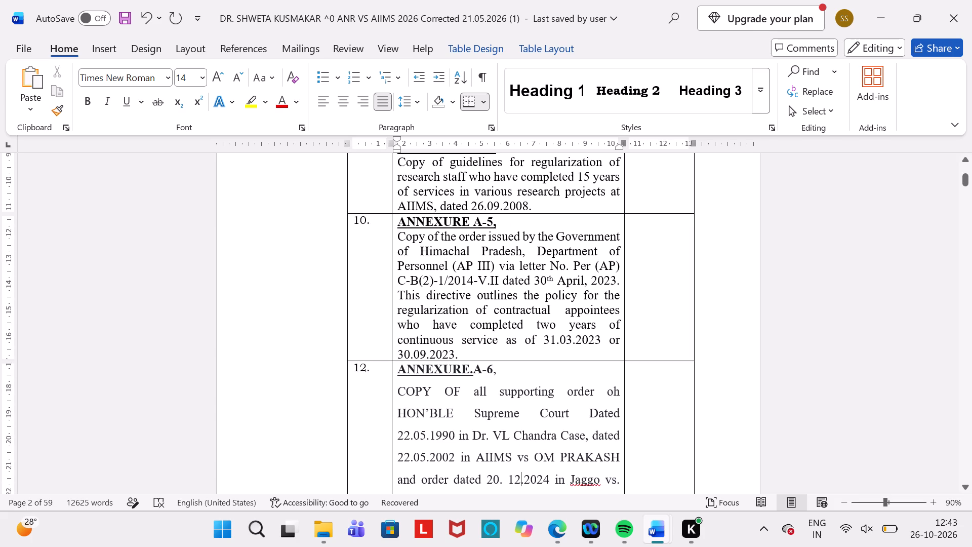
{"action": "key", "text": "Down"}
{"action": "key", "text": "Down"}
{"action": "key", "text": "Down"}
{"action": "key", "text": "Down"}
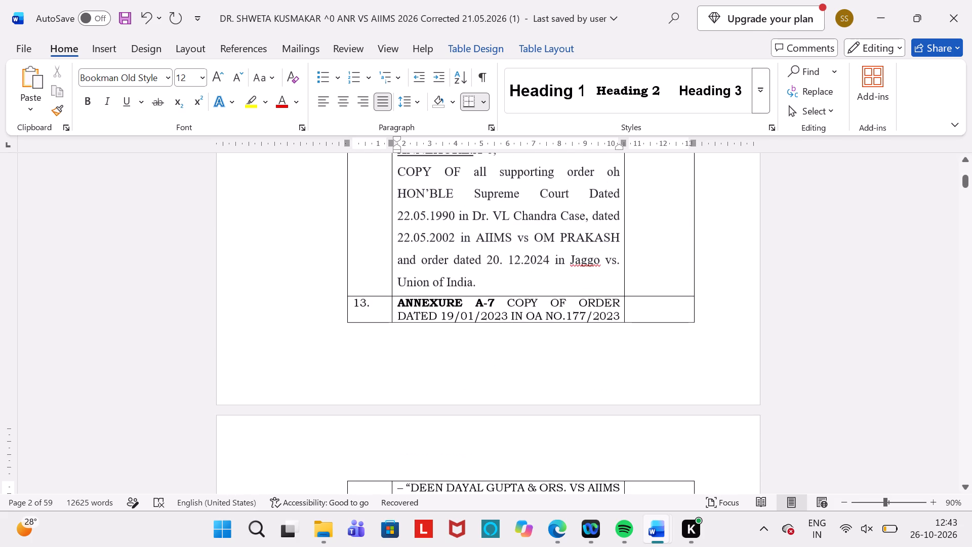
{"action": "key", "text": "Down"}
{"action": "key", "text": "Down"}
{"action": "key", "text": "Down"}
{"action": "key", "text": "Down"}
{"action": "key", "text": "Down"}
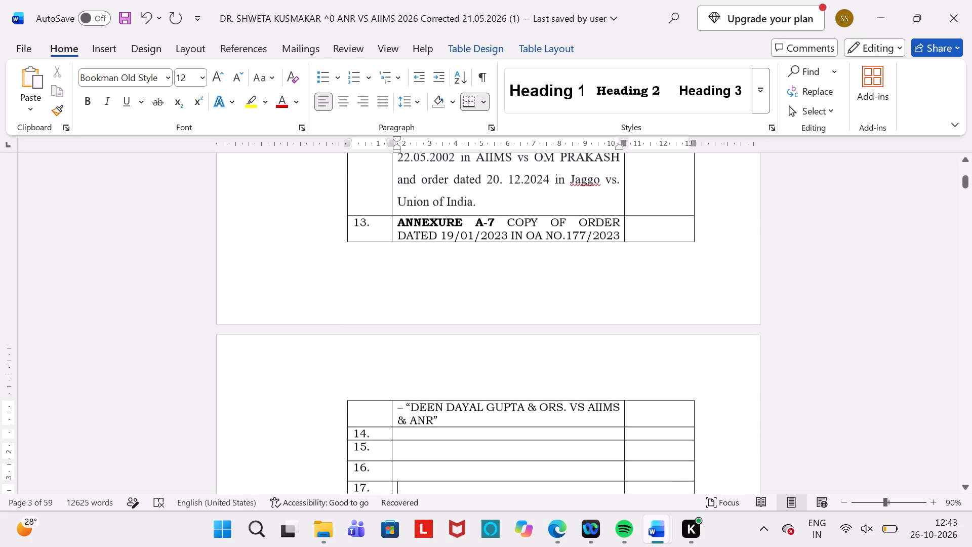
{"action": "key", "text": "Down"}
{"action": "key", "text": "Down"}
{"action": "key", "text": "Down"}
{"action": "key", "text": "Down"}
{"action": "key", "text": "Down"}
{"action": "key", "text": "Down"}
{"action": "key", "text": "Down"}
{"action": "key", "text": "Down"}
{"action": "key", "text": "Down"}
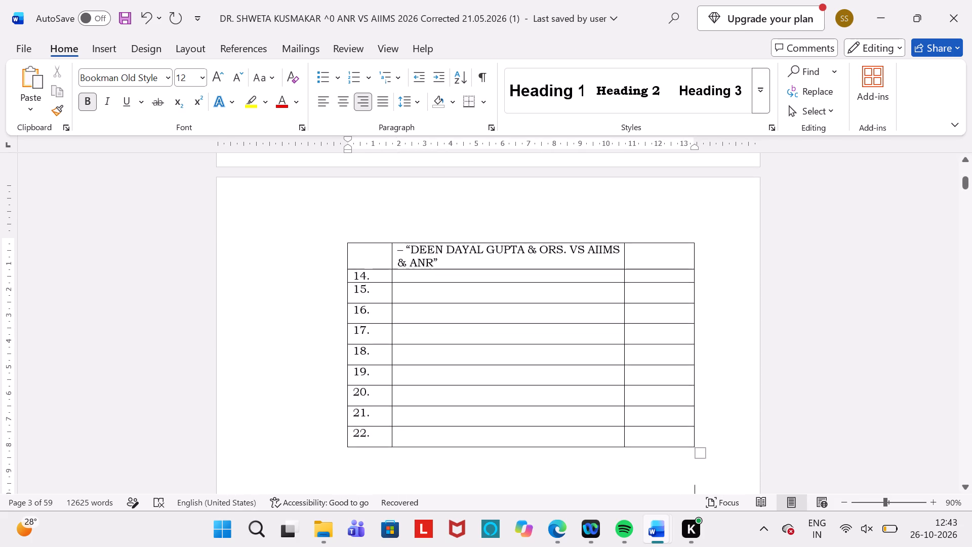
Check the applicants' signature block and the law chambers' contact details below the index table.
{"action": "key", "text": "Down"}
{"action": "key", "text": "Down"}
{"action": "key", "text": "Down"}
{"action": "key", "text": "Down"}
{"action": "key", "text": "Down"}
{"action": "key", "text": "Down"}
{"action": "key", "text": "Down"}
{"action": "key", "text": "Down"}
{"action": "key", "text": "Down"}
{"action": "key", "text": "Down"}
{"action": "key", "text": "Down"}
{"action": "key", "text": "Down"}
{"action": "key", "text": "Down"}
{"action": "key", "text": "Down"}
{"action": "key", "text": "Down"}
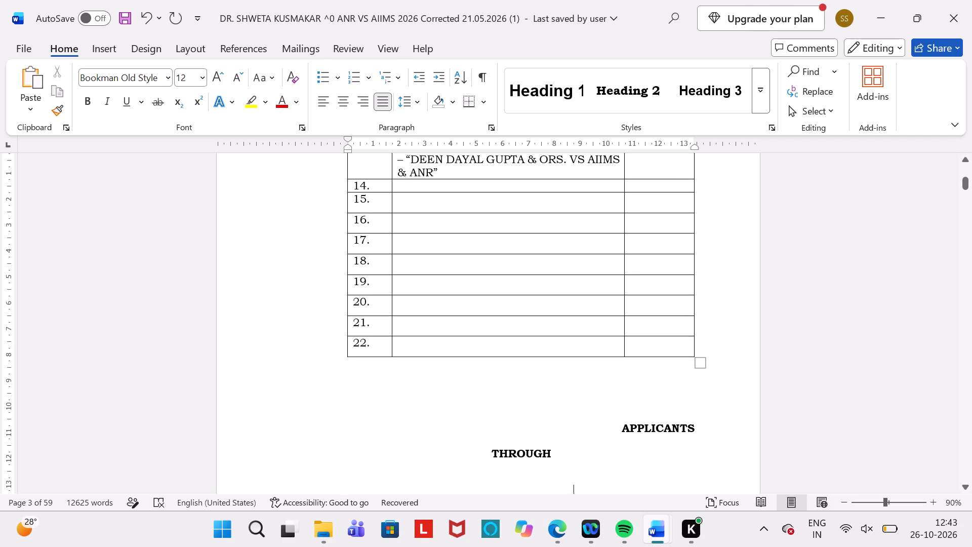
{"action": "key", "text": "Down"}
{"action": "key", "text": "Down"}
{"action": "key", "text": "Down"}
{"action": "key", "text": "Down"}
{"action": "key", "text": "Down"}
{"action": "key", "text": "Down"}
{"action": "key", "text": "Down"}
{"action": "key", "text": "Down"}
{"action": "key", "text": "Down"}
{"action": "key", "text": "Down"}
{"action": "key", "text": "Down"}
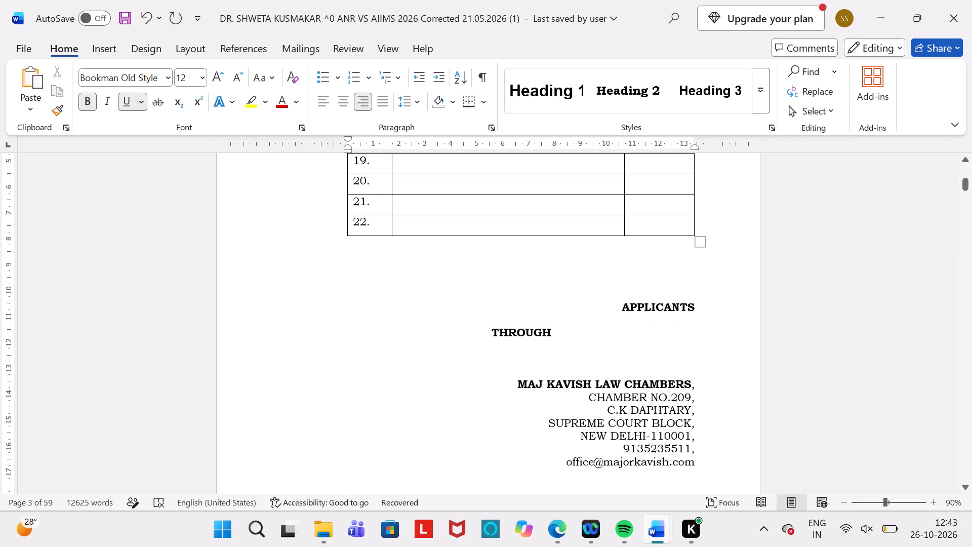
Review the urgent application from its tribunal heading and party names through the paragraphs on the applicants' service and contract extension.
{"action": "key", "text": "Down"}
{"action": "key", "text": "Down"}
{"action": "key", "text": "Down"}
{"action": "key", "text": "Down"}
{"action": "key", "text": "Down"}
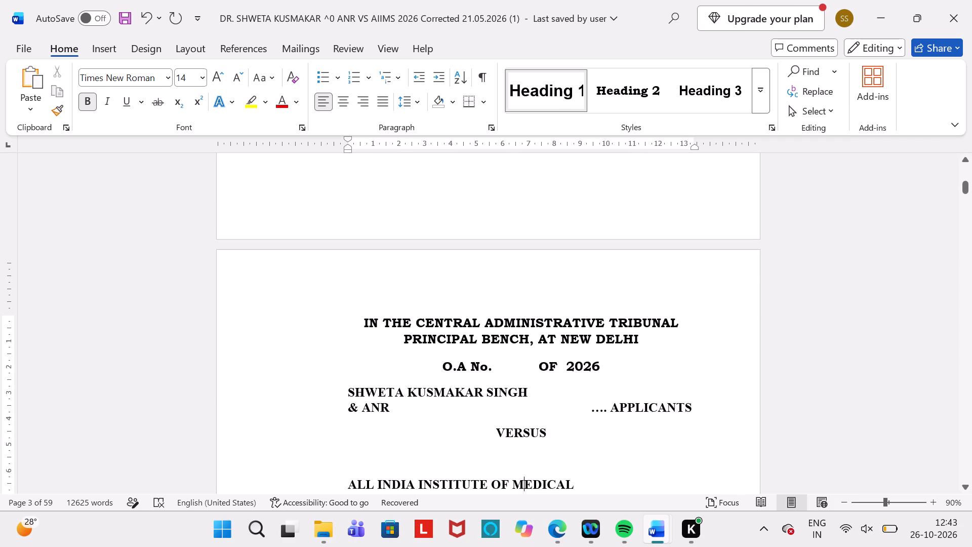
{"action": "key", "text": "Down"}
{"action": "key", "text": "Down"}
{"action": "key", "text": "Down"}
{"action": "key", "text": "Down"}
{"action": "key", "text": "Down"}
{"action": "key", "text": "Down"}
{"action": "key", "text": "Down"}
{"action": "key", "text": "Down"}
{"action": "key", "text": "Down"}
{"action": "key", "text": "Down"}
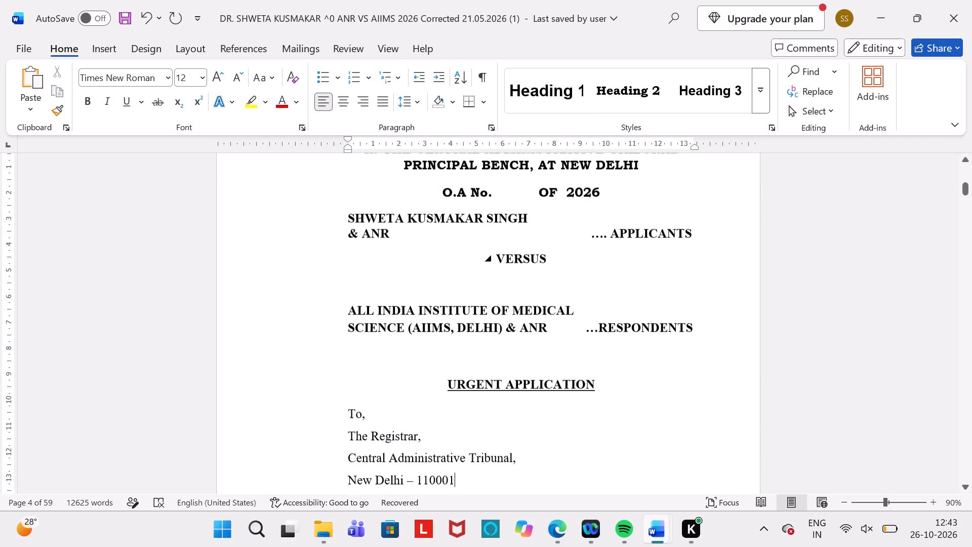
{"action": "key", "text": "Down"}
{"action": "key", "text": "Down"}
{"action": "key", "text": "Down"}
{"action": "key", "text": "Down"}
{"action": "key", "text": "Down"}
{"action": "key", "text": "Down"}
{"action": "key", "text": "Down"}
{"action": "key", "text": "Down"}
{"action": "key", "text": "Down"}
{"action": "key", "text": "Down"}
{"action": "key", "text": "Down"}
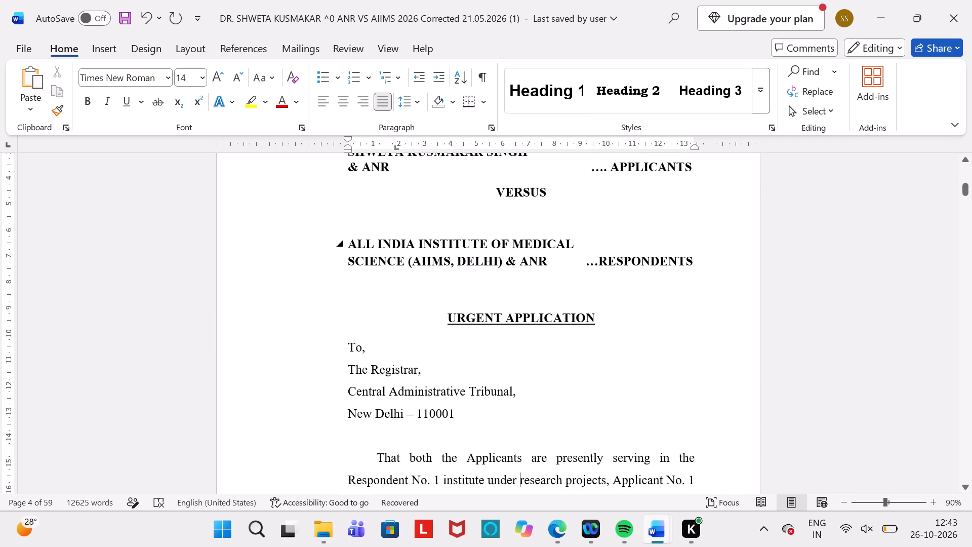
{"action": "key", "text": "Down"}
{"action": "key", "text": "Down"}
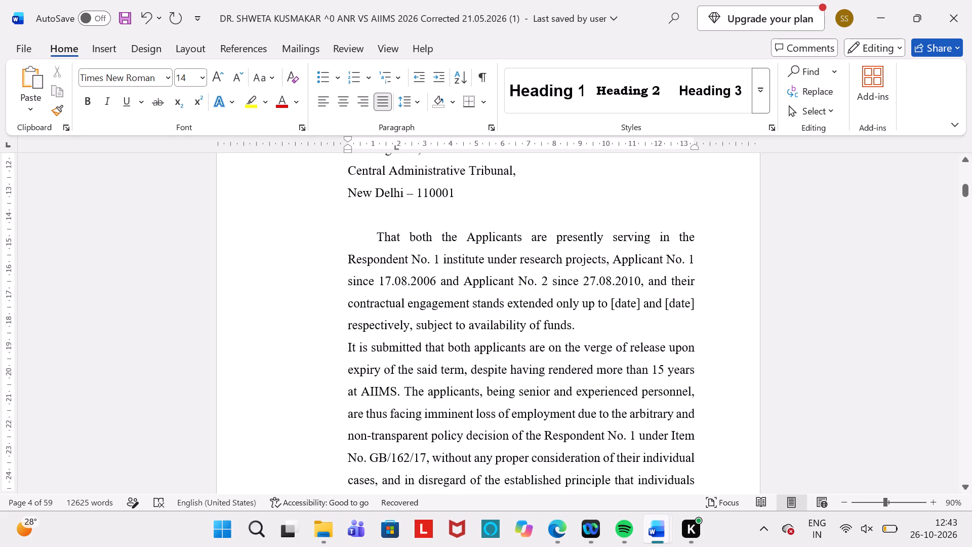
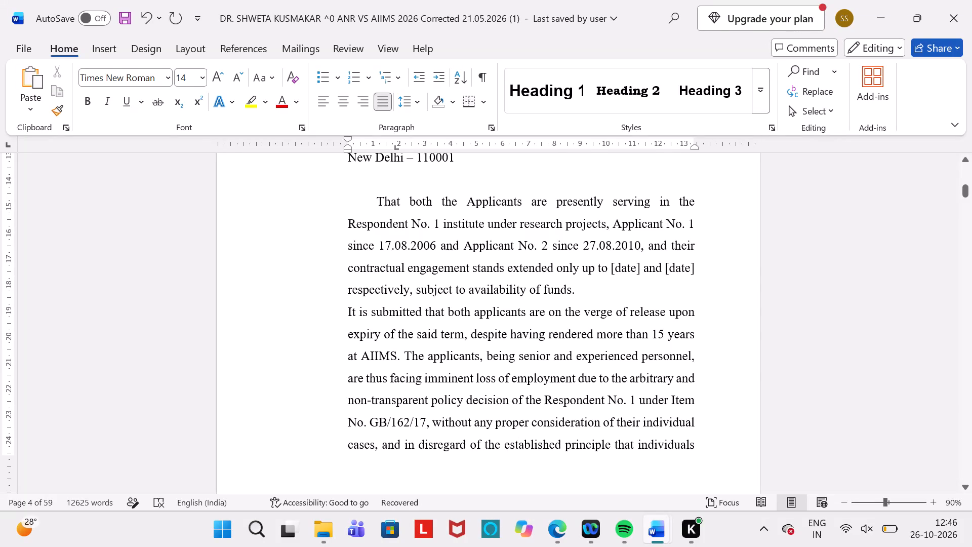
Read the rest of the urgent application, from the policy decision under Item No. GB/162/17 to the closing request for urgent treatment.
{"action": "scroll", "coordinate": [558, 323], "scroll_direction": "down", "scroll_amount": 2}
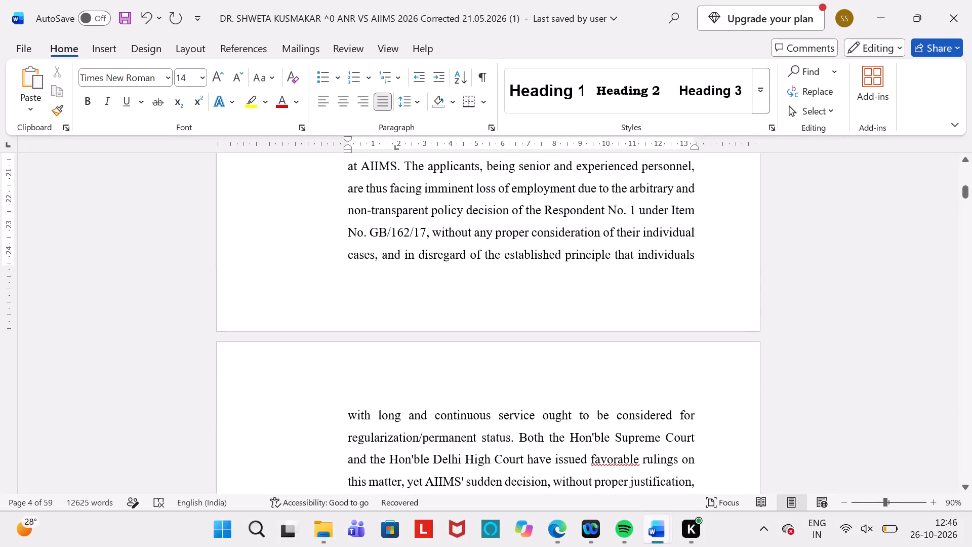
{"action": "key", "text": "Down"}
{"action": "key", "text": "Down"}
{"action": "key", "text": "Down"}
{"action": "key", "text": "Down"}
{"action": "key", "text": "Down"}
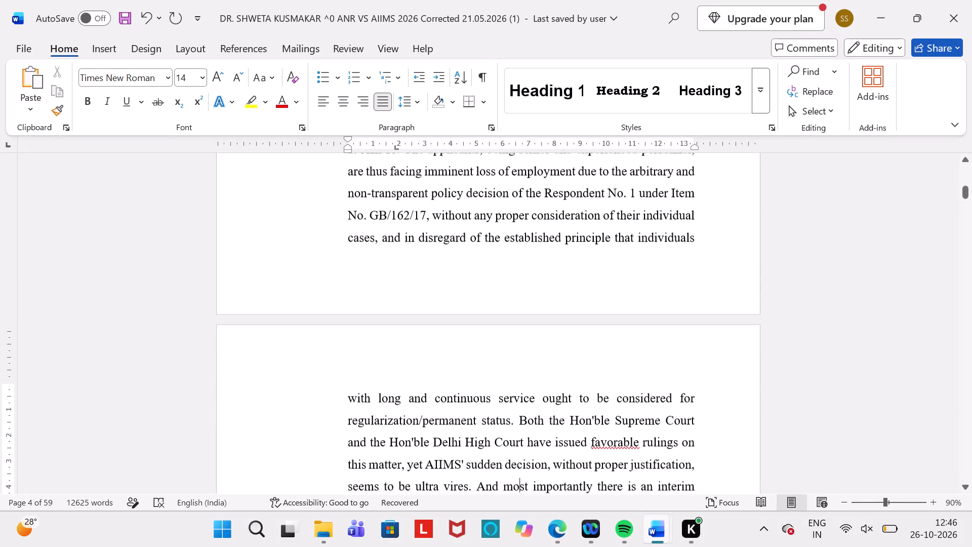
{"action": "key", "text": "Down"}
{"action": "key", "text": "Down"}
{"action": "key", "text": "Down"}
{"action": "key", "text": "Down"}
{"action": "key", "text": "Down"}
{"action": "key", "text": "Down"}
{"action": "key", "text": "Down"}
{"action": "key", "text": "Down"}
{"action": "key", "text": "Down"}
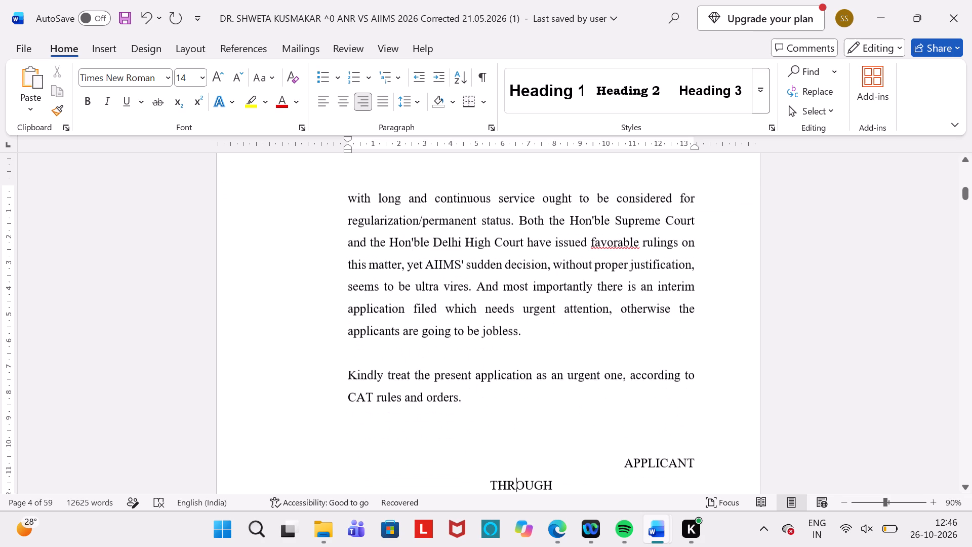
Check the urgent application's signature block, the law chambers' contact details and the date line, continuing to the following tribunal heading.
{"action": "key", "text": "Down"}
{"action": "key", "text": "Down"}
{"action": "key", "text": "Down"}
{"action": "key", "text": "Down"}
{"action": "key", "text": "Down"}
{"action": "key", "text": "Down"}
{"action": "key", "text": "Down"}
{"action": "key", "text": "Down"}
{"action": "key", "text": "Down"}
{"action": "key", "text": "Down"}
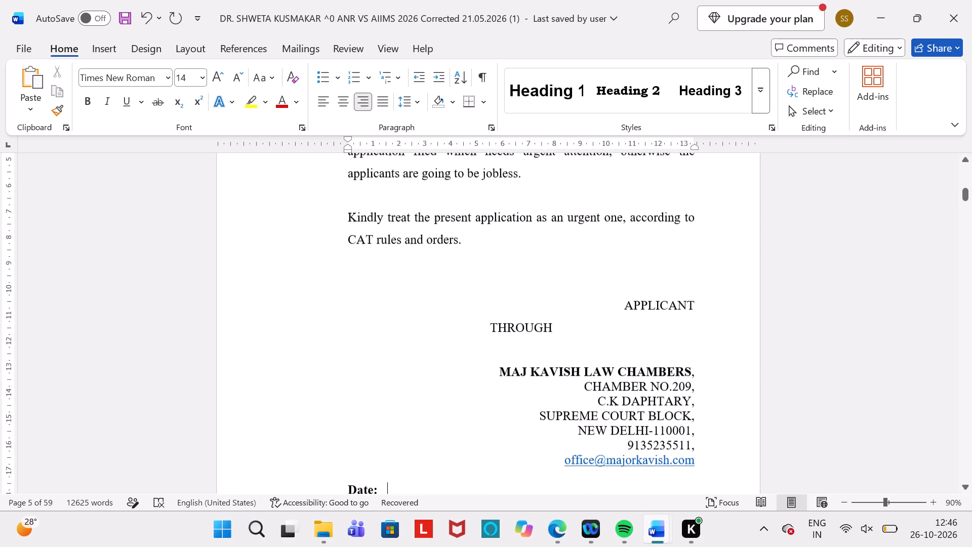
{"action": "key", "text": "Down"}
{"action": "key", "text": "Down"}
{"action": "key", "text": "Down"}
{"action": "key", "text": "Down"}
{"action": "key", "text": "Down"}
{"action": "key", "text": "Down"}
{"action": "key", "text": "Down"}
{"action": "key", "text": "Down"}
{"action": "key", "text": "Down"}
{"action": "key", "text": "Down"}
{"action": "key", "text": "Down"}
{"action": "key", "text": "Down"}
{"action": "key", "text": "Down"}
{"action": "key", "text": "Down"}
{"action": "key", "text": "Down"}
{"action": "key", "text": "Down"}
{"action": "key", "text": "Down"}
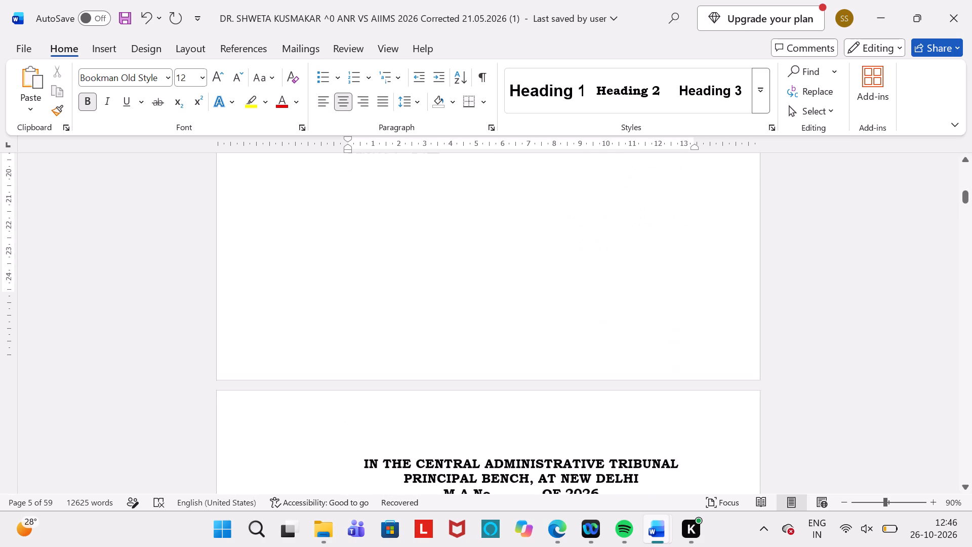
Review the Memo of Parties' tribunal heading, M.A. and O.A. number lines and case title.
{"action": "key", "text": "Down"}
{"action": "key", "text": "Down"}
{"action": "key", "text": "Down"}
{"action": "key", "text": "Down"}
{"action": "key", "text": "Down"}
{"action": "key", "text": "Down"}
{"action": "key", "text": "Down"}
{"action": "key", "text": "Down"}
{"action": "key", "text": "Down"}
{"action": "key", "text": "Down"}
{"action": "key", "text": "Down"}
{"action": "key", "text": "Down"}
{"action": "key", "text": "Down"}
{"action": "key", "text": "Down"}
{"action": "key", "text": "Down"}
{"action": "key", "text": "Down"}
{"action": "key", "text": "Down"}
{"action": "key", "text": "Down"}
{"action": "key", "text": "Down"}
{"action": "key", "text": "Down"}
{"action": "key", "text": "Down"}
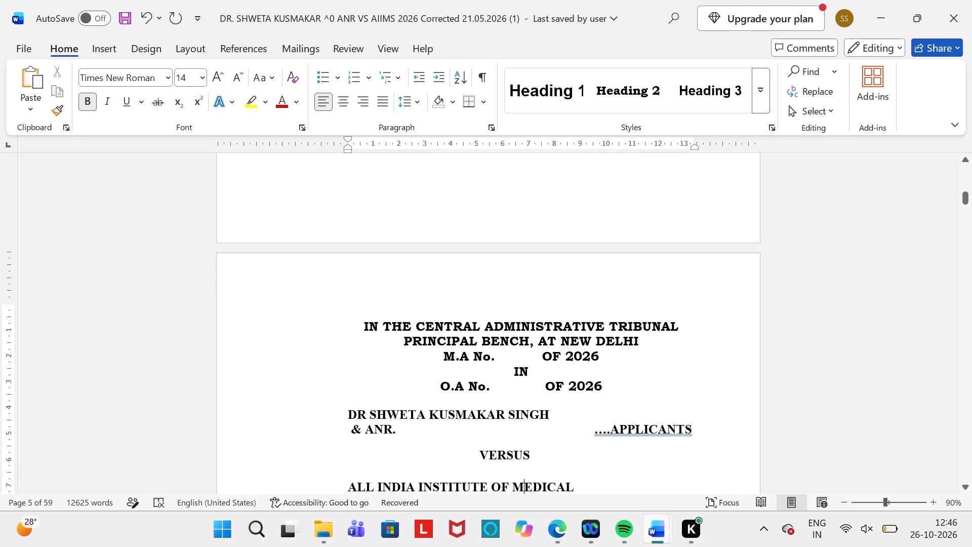
{"action": "key", "text": "Down"}
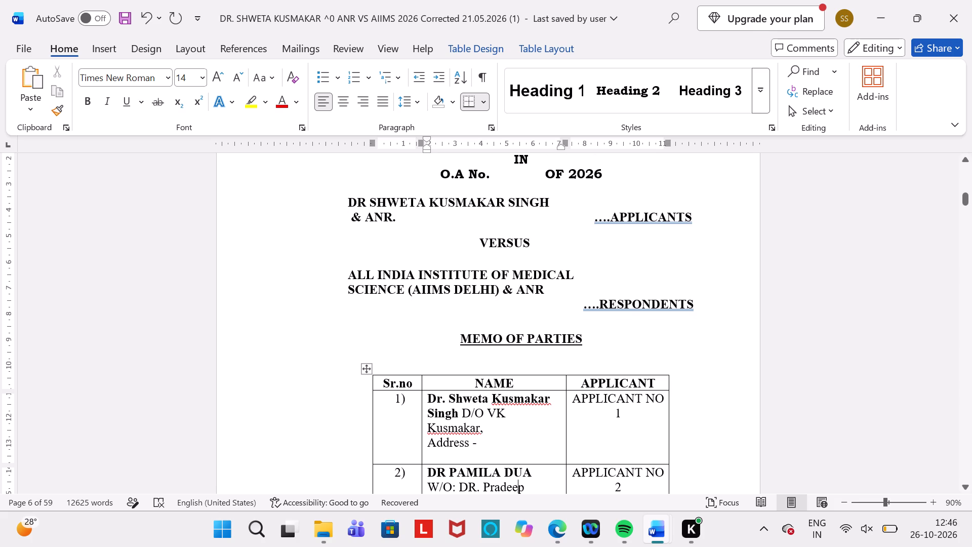
Read the applicants' table in the Memo of Parties and the Respondent No. 1 details below it.
{"action": "key", "text": "Down"}
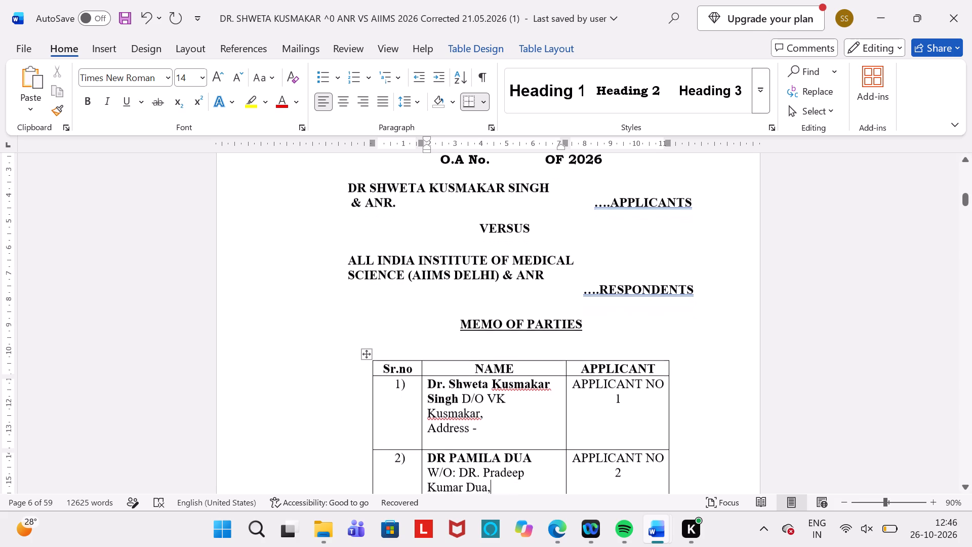
{"action": "key", "text": "Down"}
{"action": "key", "text": "Down"}
{"action": "key", "text": "Down"}
{"action": "key", "text": "Down"}
{"action": "key", "text": "Down"}
{"action": "key", "text": "Down"}
{"action": "key", "text": "Down"}
{"action": "key", "text": "Down"}
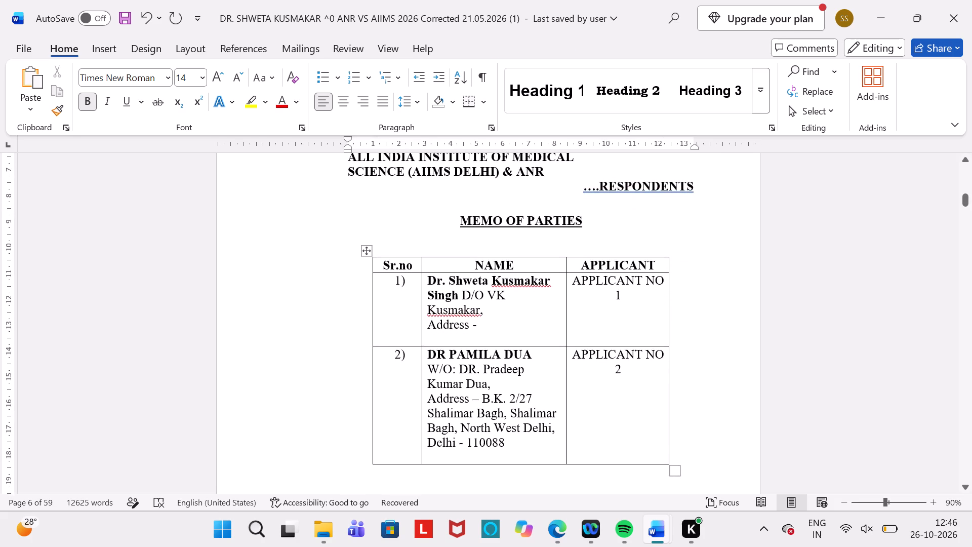
{"action": "key", "text": "Down"}
{"action": "key", "text": "Down"}
{"action": "key", "text": "Down"}
{"action": "key", "text": "Down"}
{"action": "key", "text": "Down"}
{"action": "key", "text": "Down"}
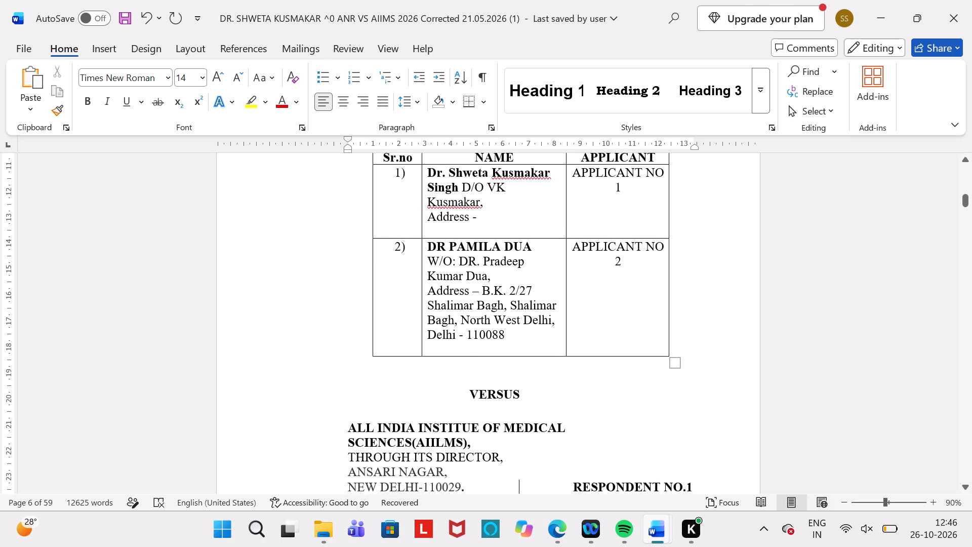
{"action": "key", "text": "Down"}
{"action": "key", "text": "Down"}
Go back up from the Respondent No. 1 block through the applicants' table to recheck the Applicant No. 1 entry.
{"action": "key", "text": "Up"}
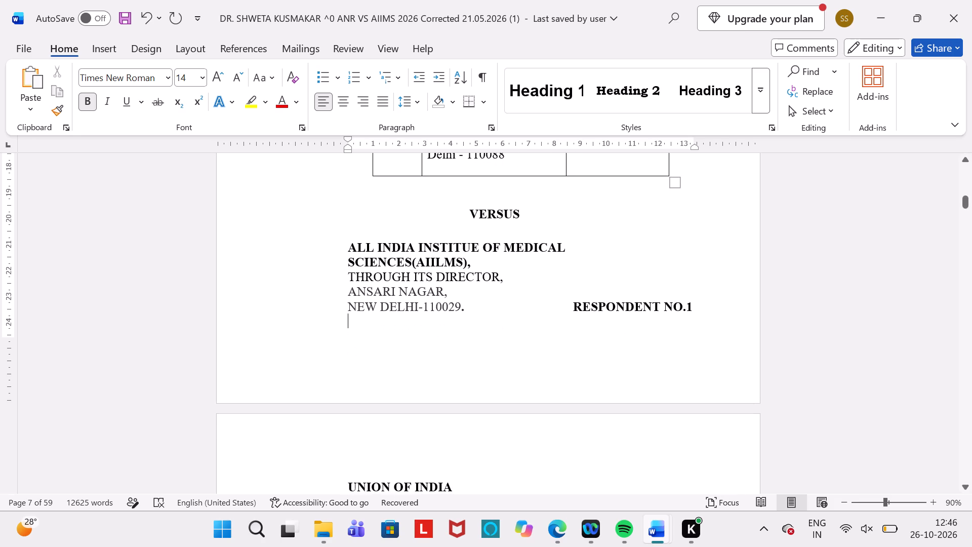
{"action": "key", "text": "Up"}
{"action": "key", "text": "Up"}
{"action": "key", "text": "Up"}
{"action": "key", "text": "Up"}
{"action": "key", "text": "Up"}
{"action": "key", "text": "Up"}
{"action": "key", "text": "Up"}
{"action": "key", "text": "Up"}
{"action": "key", "text": "Up"}
{"action": "key", "text": "Up"}
{"action": "key", "text": "Up"}
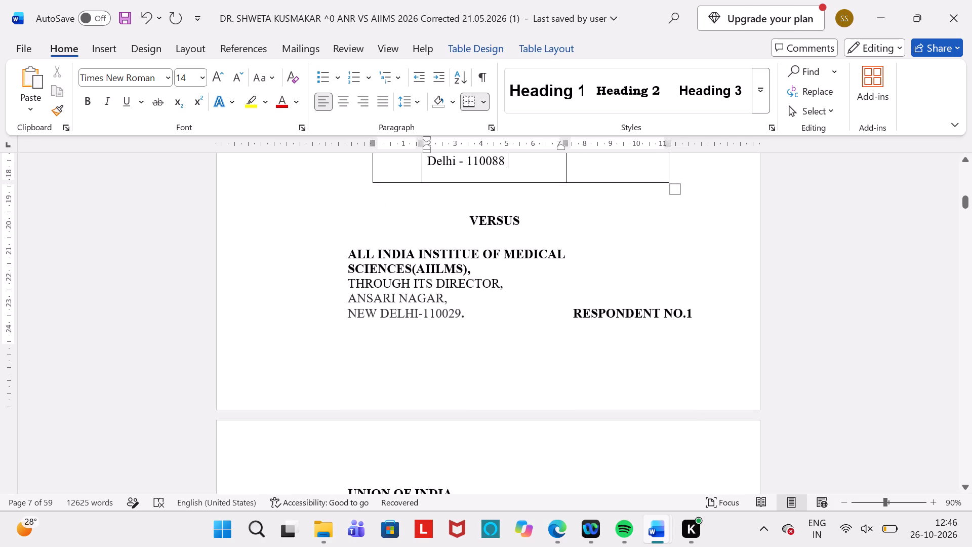
{"action": "key", "text": "Up"}
{"action": "key", "text": "Up"}
{"action": "key", "text": "Up"}
{"action": "key", "text": "Up"}
{"action": "key", "text": "Up"}
{"action": "key", "text": "Up"}
{"action": "key", "text": "Up"}
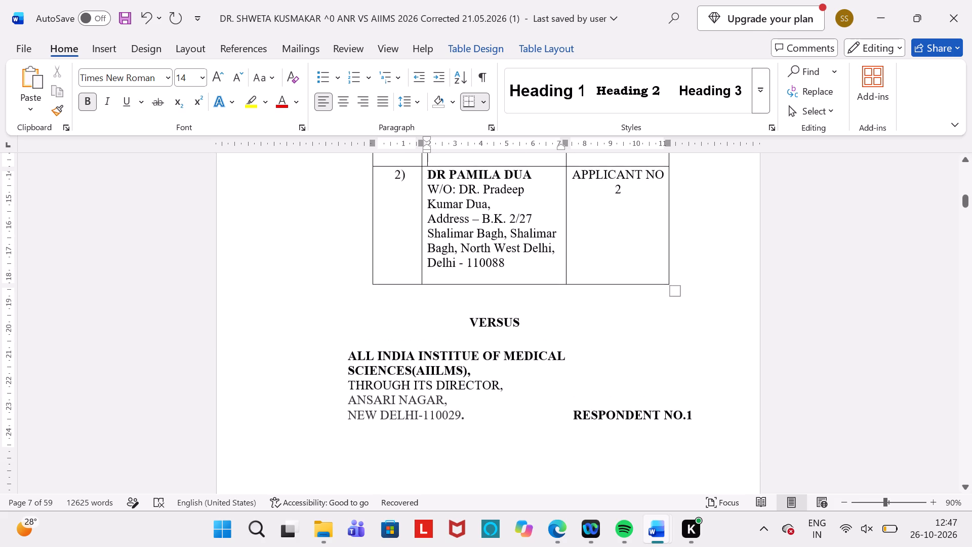
{"action": "key", "text": "Up"}
{"action": "key", "text": "Up"}
{"action": "key", "text": "Up"}
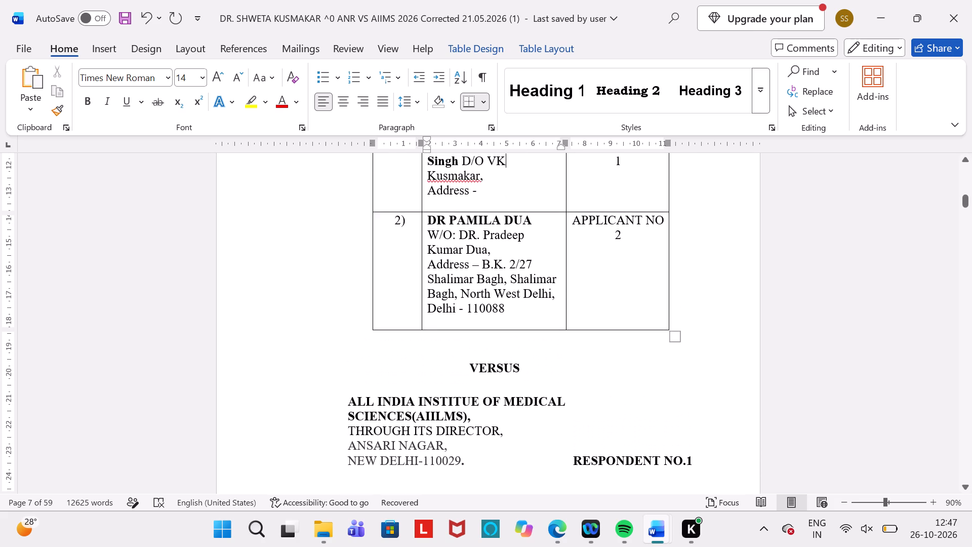
{"action": "key", "text": "Up"}
{"action": "key", "text": "Up"}
{"action": "key", "text": "Down"}
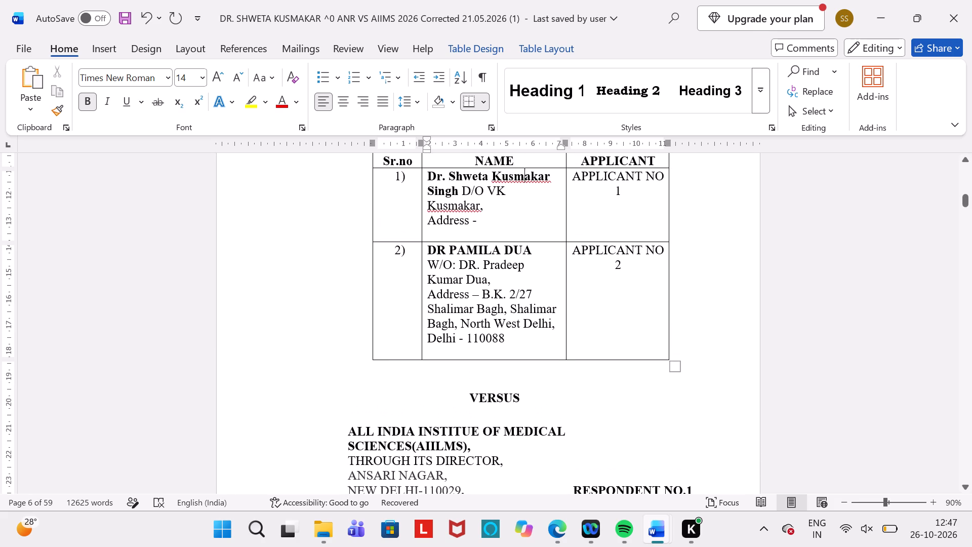
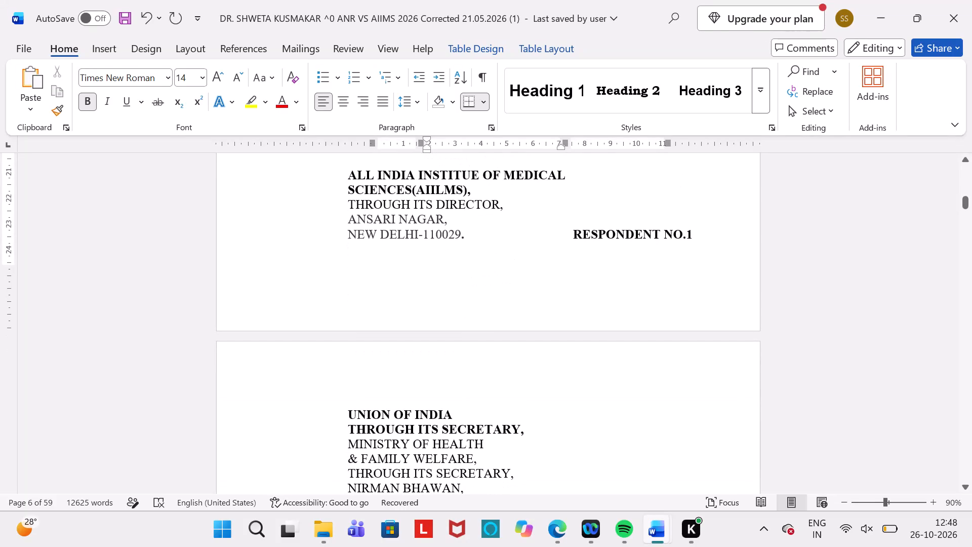
Check the Respondent No. 2 details and the signature block ending the Memo of Parties, continuing to the following tribunal heading.
{"action": "scroll", "coordinate": [558, 323], "scroll_direction": "down", "scroll_amount": 1}
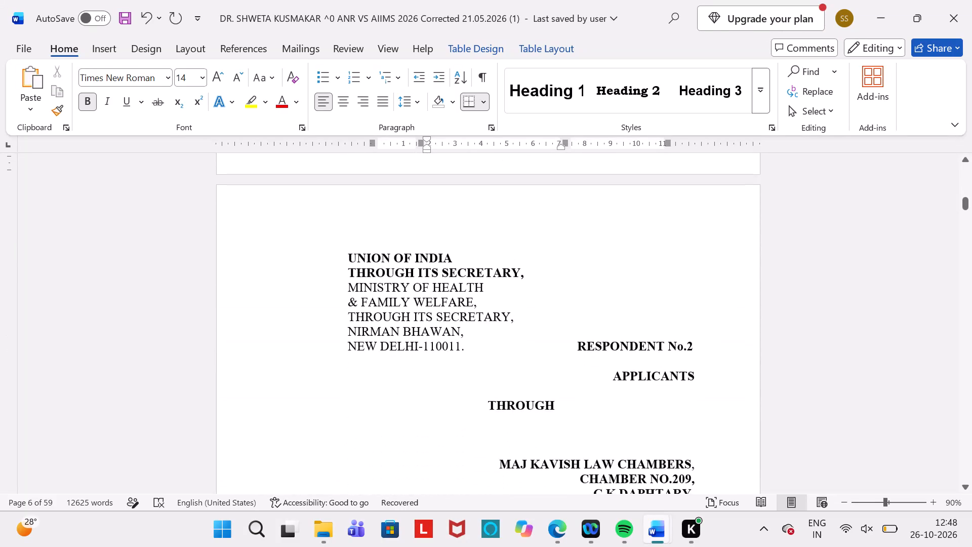
{"action": "scroll", "coordinate": [558, 323], "scroll_direction": "down", "scroll_amount": 2}
{"action": "key", "text": "Down"}
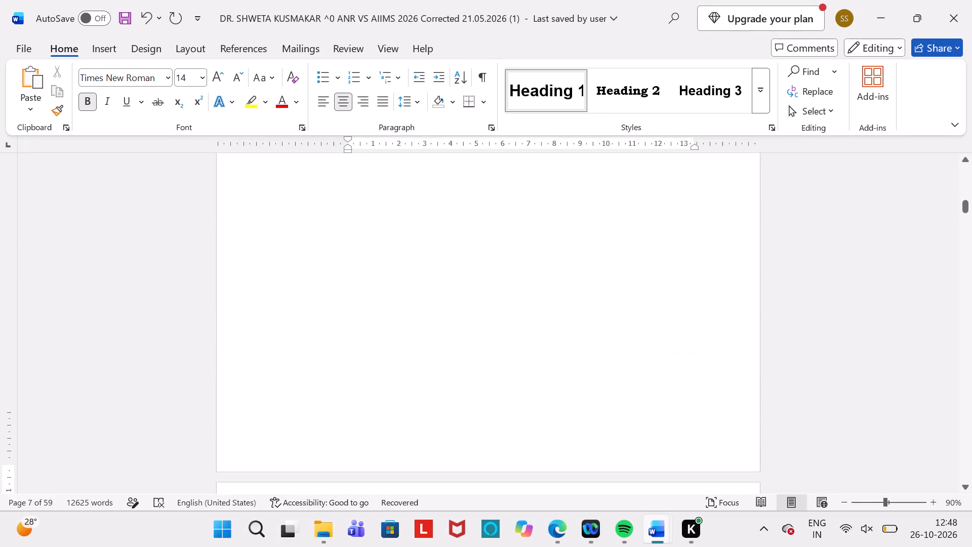
{"action": "key", "text": "Down"}
{"action": "key", "text": "Down"}
{"action": "key", "text": "Down"}
{"action": "key", "text": "Down"}
{"action": "key", "text": "Down"}
{"action": "key", "text": "Down"}
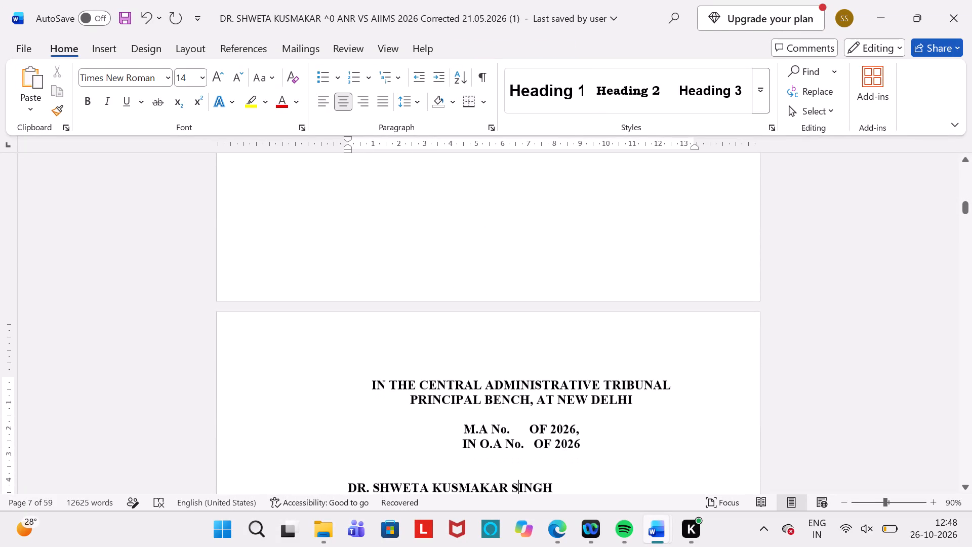
Review the Miscellaneous Application's tribunal heading, case title and title paragraph on permission to file jointly, down to "Respectfully Showeth".
{"action": "key", "text": "Down"}
{"action": "key", "text": "Down"}
{"action": "key", "text": "Down"}
{"action": "key", "text": "Down"}
{"action": "key", "text": "Down"}
{"action": "key", "text": "Down"}
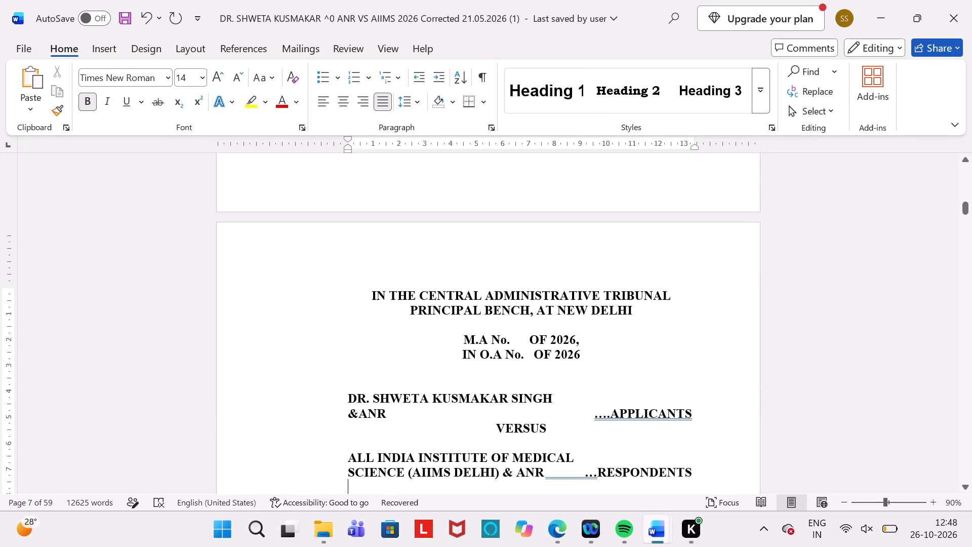
{"action": "key", "text": "Down"}
{"action": "key", "text": "Down"}
{"action": "key", "text": "Down"}
{"action": "key", "text": "Down"}
{"action": "key", "text": "Down"}
{"action": "key", "text": "Down"}
{"action": "key", "text": "Down"}
{"action": "key", "text": "Down"}
{"action": "key", "text": "Down"}
{"action": "key", "text": "Down"}
{"action": "key", "text": "Down"}
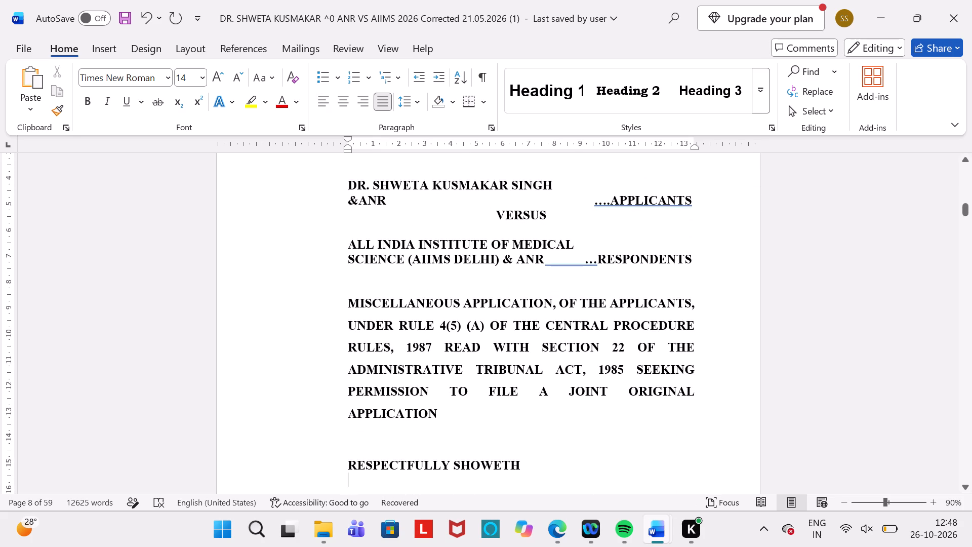
Set the line spacing of the bold Miscellaneous Application title paragraph, from "MISCELLANEOUS APPLICATION" to "JOINT ORIGINAL APPLICATION", to 1.15.
{"action": "left_click_drag", "start_coordinate": [348, 300], "coordinate": [384, 305]}
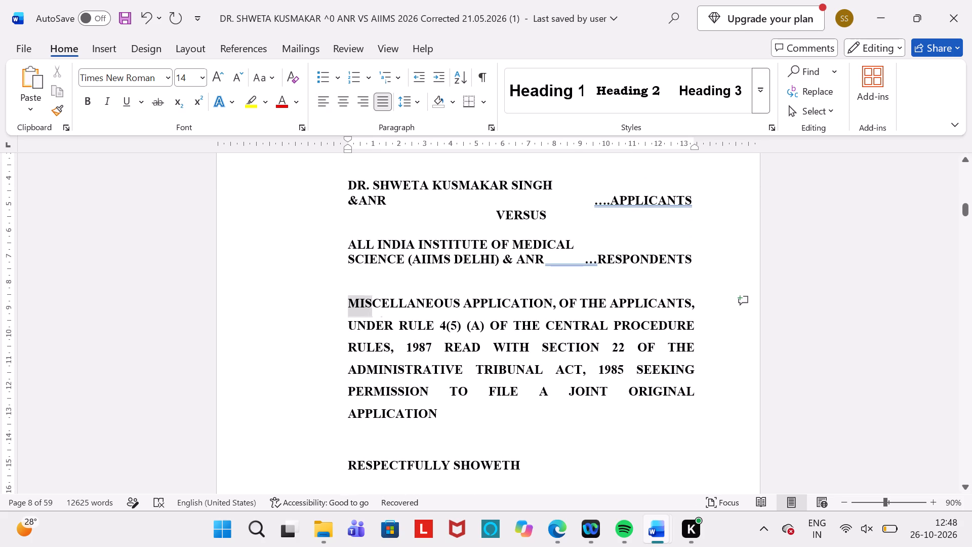
{"action": "left_click_drag", "start_coordinate": [384, 305], "coordinate": [440, 409]}
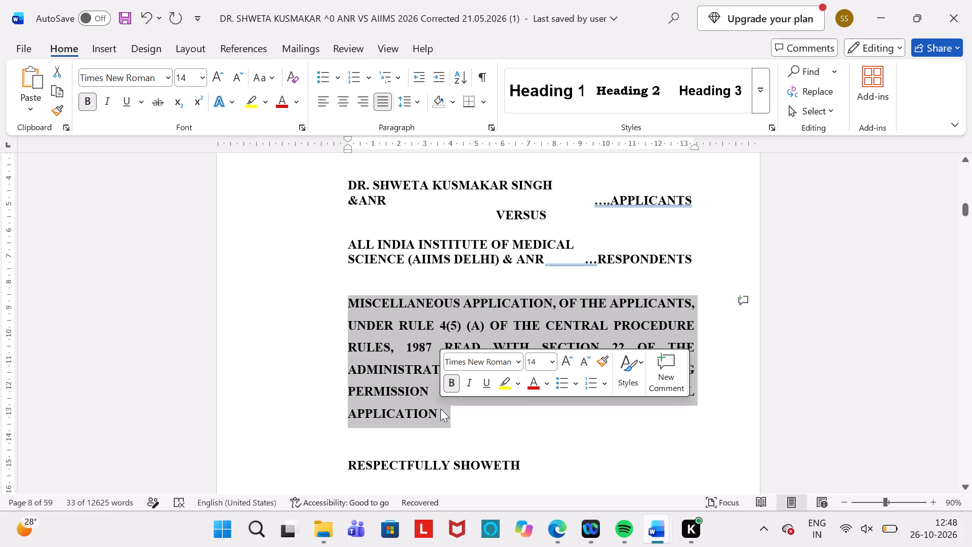
{"action": "left_click", "coordinate": [415, 100]}
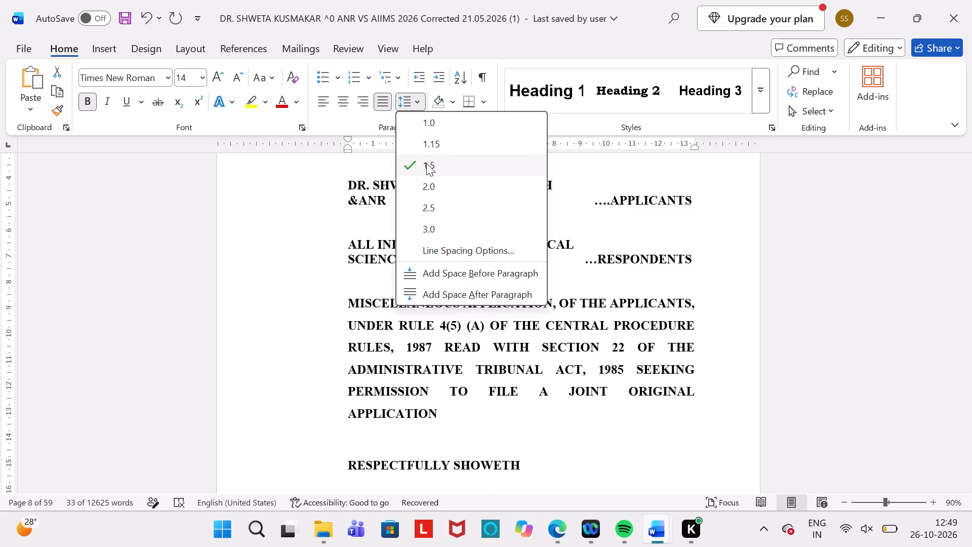
{"action": "left_click", "coordinate": [430, 142]}
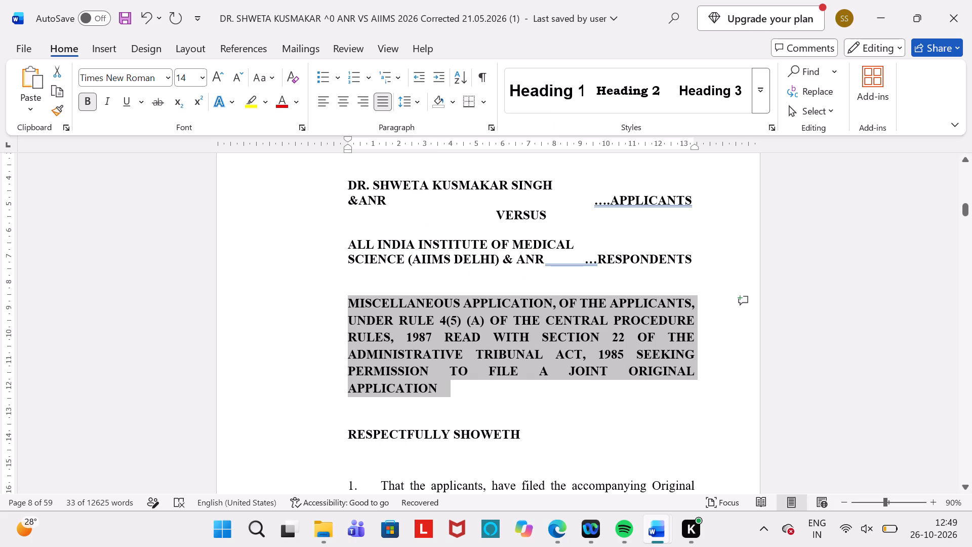
{"action": "left_click", "coordinate": [472, 322]}
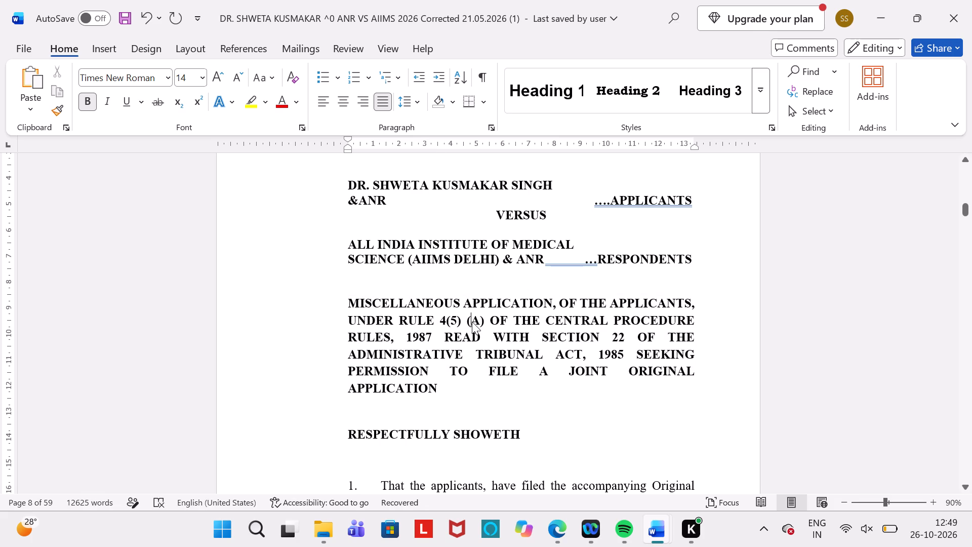
Read the Miscellaneous Application's numbered paragraphs 1 and 2 and prayer clauses i and ii.
{"action": "scroll", "coordinate": [472, 322], "scroll_direction": "down", "scroll_amount": 1}
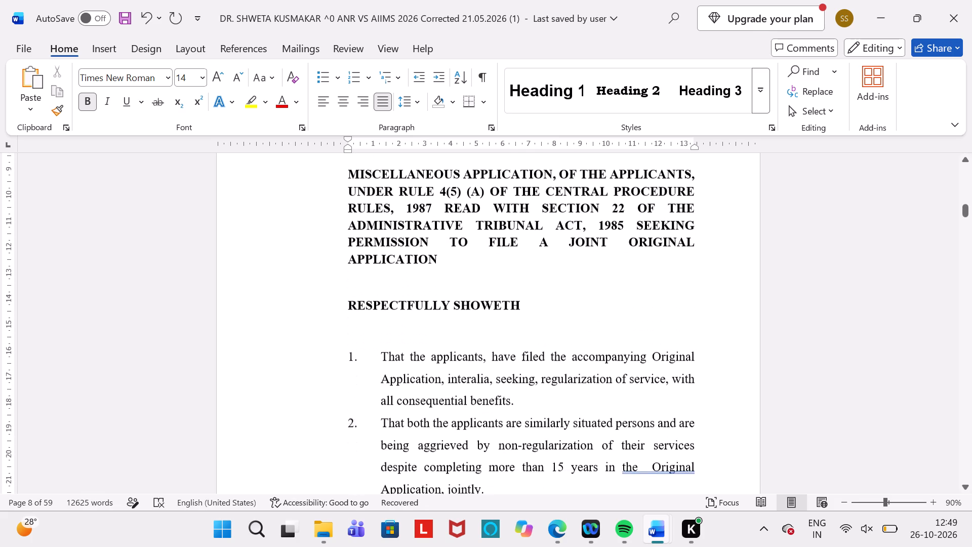
{"action": "scroll", "coordinate": [472, 322], "scroll_direction": "down", "scroll_amount": 2}
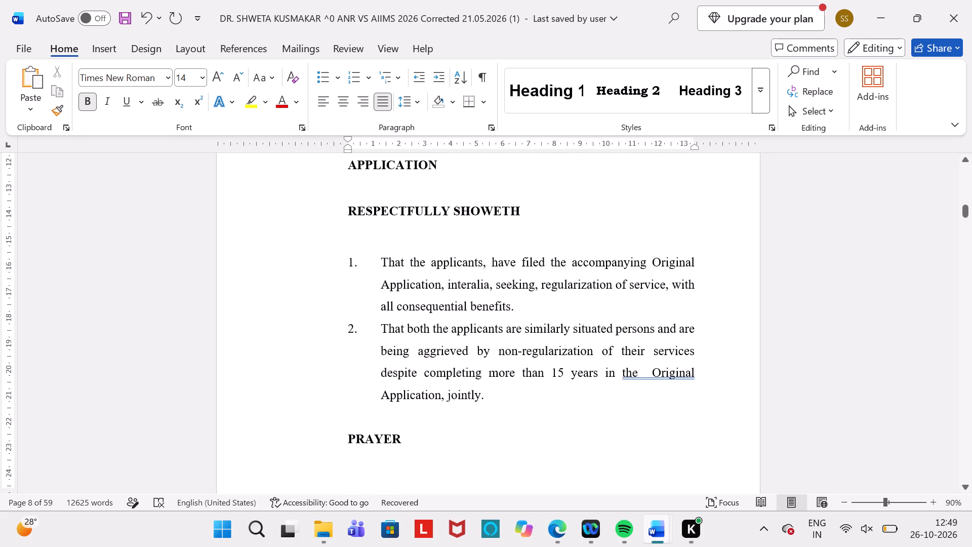
{"action": "scroll", "coordinate": [472, 322], "scroll_direction": "down", "scroll_amount": 1}
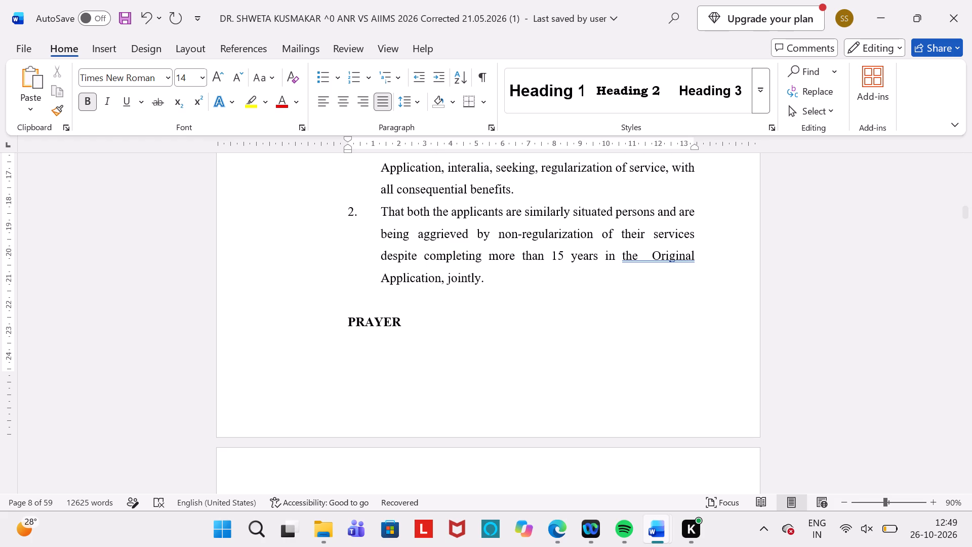
{"action": "scroll", "coordinate": [472, 322], "scroll_direction": "down", "scroll_amount": 2}
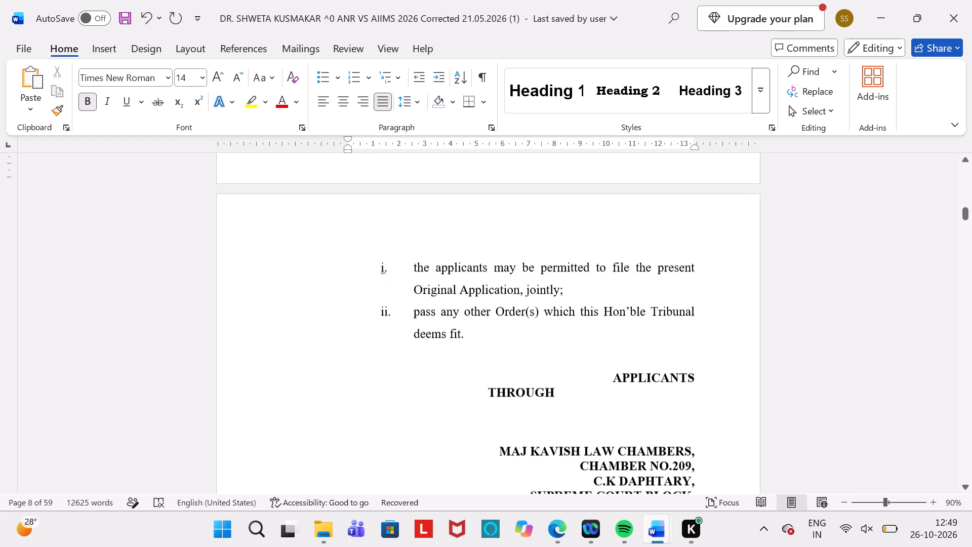
{"action": "scroll", "coordinate": [472, 322], "scroll_direction": "down", "scroll_amount": 1}
Check the Miscellaneous Application's signature block and the verification statement on the following page.
{"action": "key", "text": "Down"}
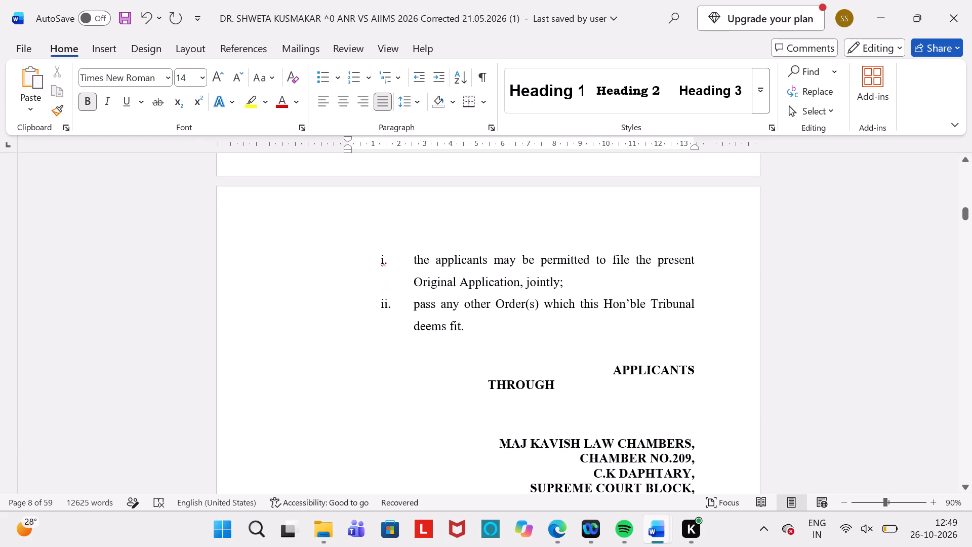
{"action": "key", "text": "Down"}
{"action": "key", "text": "Down"}
{"action": "key", "text": "Down"}
{"action": "key", "text": "Down"}
{"action": "key", "text": "Down"}
{"action": "key", "text": "Down"}
{"action": "key", "text": "Down"}
{"action": "key", "text": "Down"}
{"action": "key", "text": "Down"}
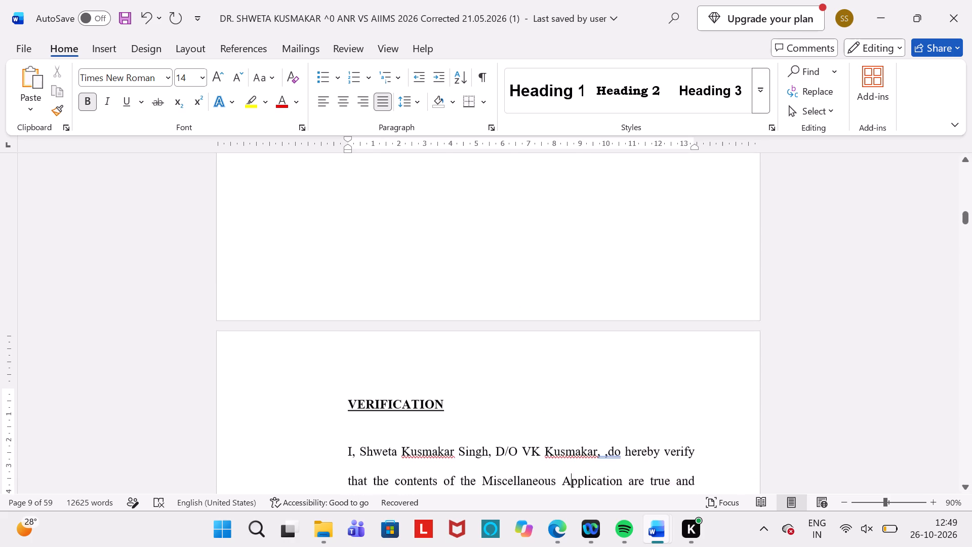
{"action": "key", "text": "Down"}
{"action": "key", "text": "Down"}
{"action": "key", "text": "Down"}
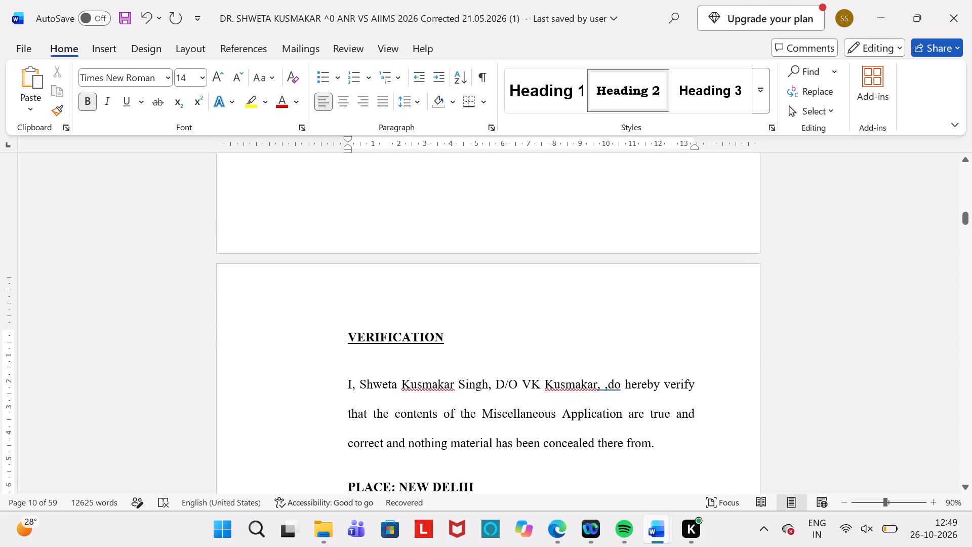
Check the rest of the Miscellaneous Application's verification, including its place, date and signatory lines.
{"action": "key", "text": "Down"}
{"action": "key", "text": "Down"}
{"action": "key", "text": "Down"}
{"action": "key", "text": "Down"}
{"action": "key", "text": "Down"}
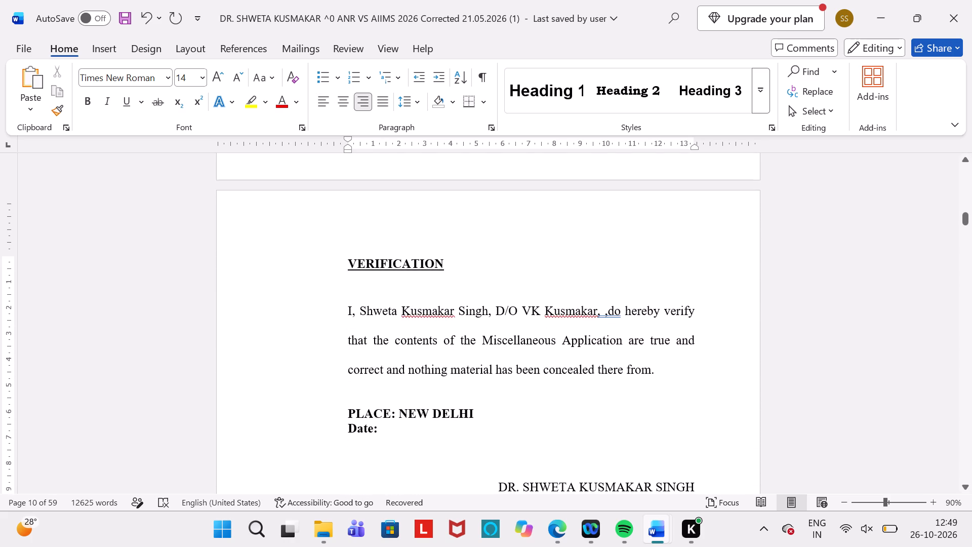
{"action": "key", "text": "Down"}
{"action": "key", "text": "Down"}
{"action": "key", "text": "Down"}
{"action": "key", "text": "Down"}
{"action": "key", "text": "Down"}
{"action": "key", "text": "Down"}
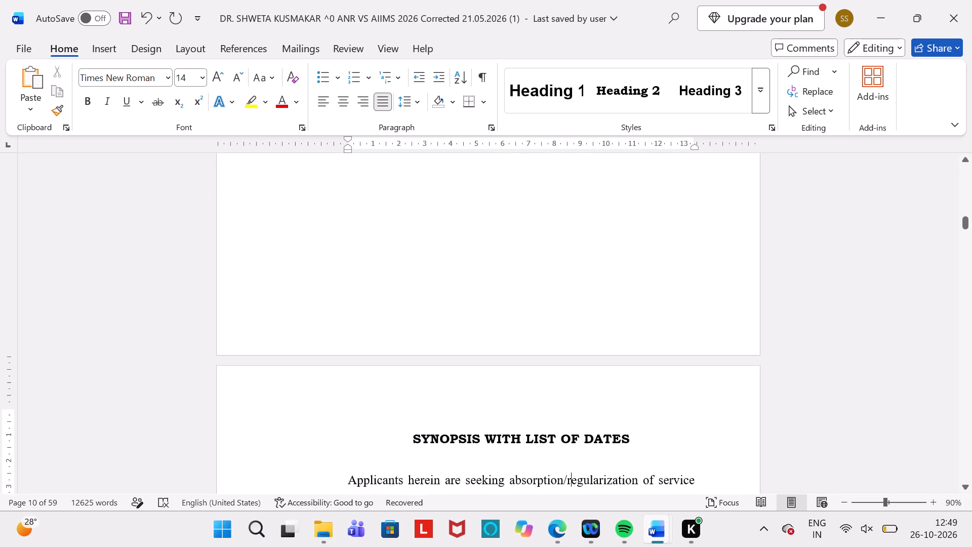
Read the first two paragraphs of the "Synopsis with List of Dates" on the regularization sought and the Applicants' eligibility.
{"action": "key", "text": "Down"}
{"action": "key", "text": "Down"}
{"action": "key", "text": "Down"}
{"action": "key", "text": "Down"}
{"action": "key", "text": "Down"}
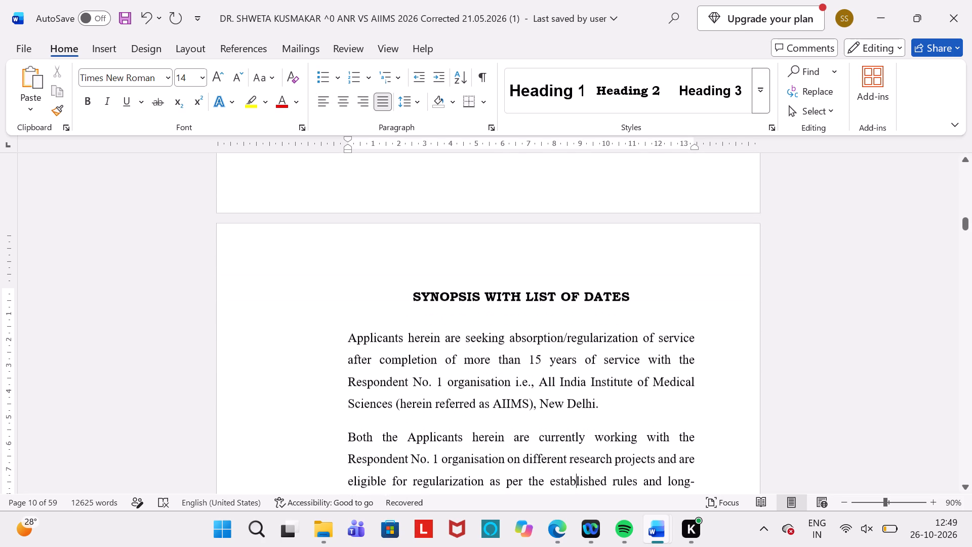
{"action": "key", "text": "Down"}
{"action": "key", "text": "Down"}
{"action": "key", "text": "Down"}
{"action": "key", "text": "Down"}
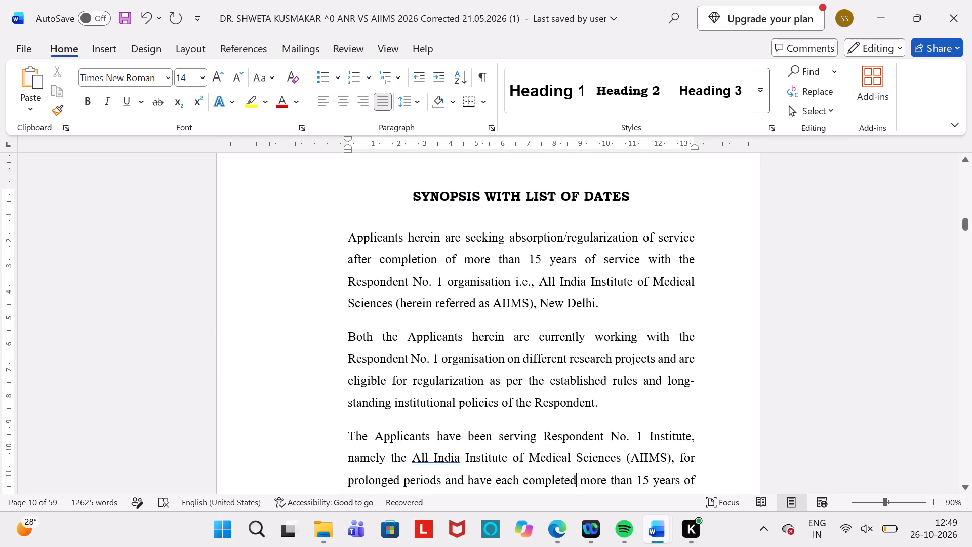
Read the synopsis's third paragraph on both Applicants' service history at AIIMS, up to where it continues on the following page.
{"action": "key", "text": "Down"}
{"action": "key", "text": "Down"}
{"action": "key", "text": "Down"}
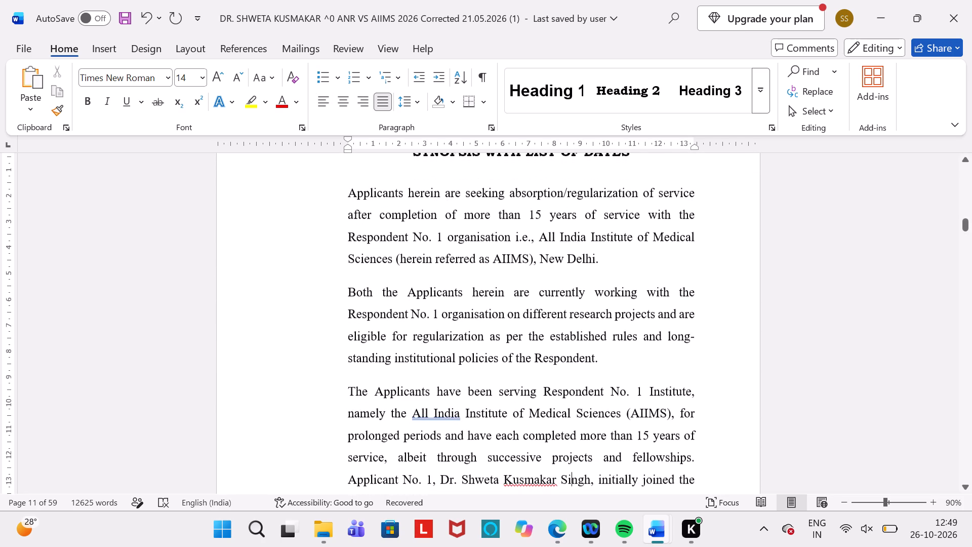
{"action": "key", "text": "Down"}
{"action": "key", "text": "Down"}
{"action": "key", "text": "Down"}
{"action": "key", "text": "Down"}
{"action": "key", "text": "Down"}
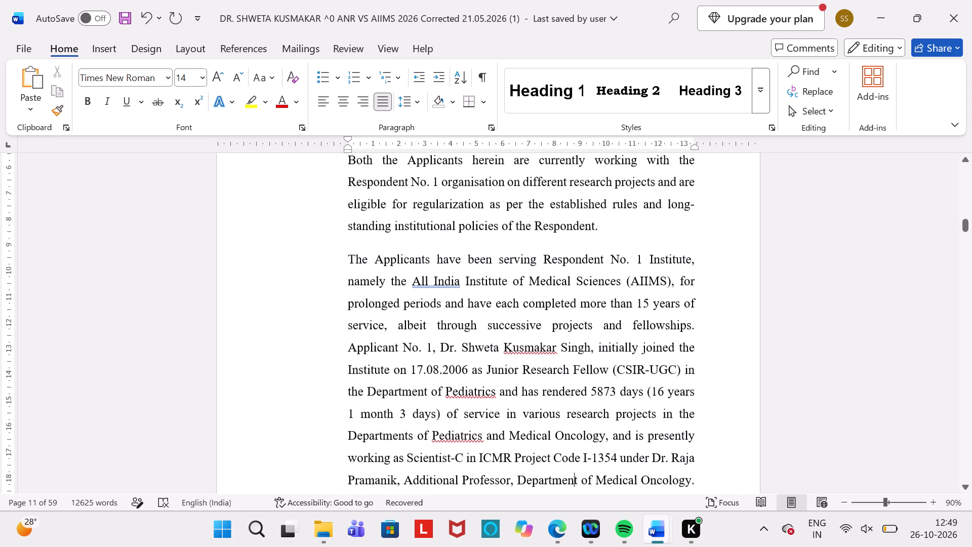
{"action": "key", "text": "Down"}
{"action": "key", "text": "Down"}
{"action": "key", "text": "Down"}
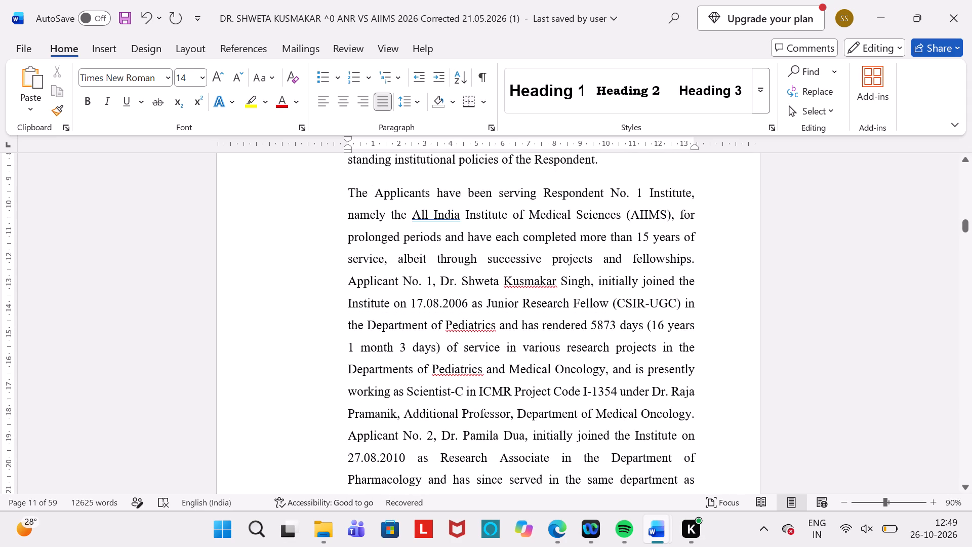
{"action": "key", "text": "Down"}
{"action": "key", "text": "Down"}
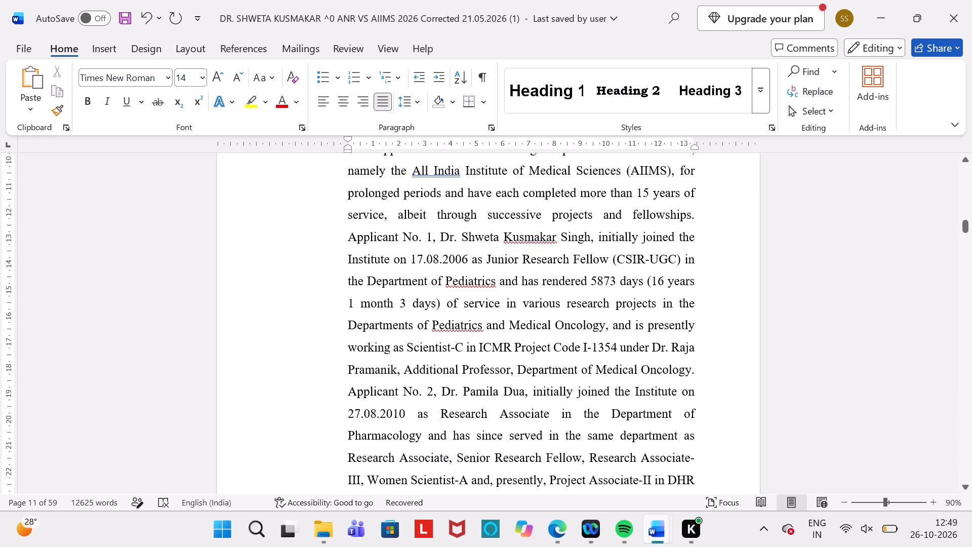
{"action": "key", "text": "Down"}
{"action": "key", "text": "Down"}
{"action": "key", "text": "Down"}
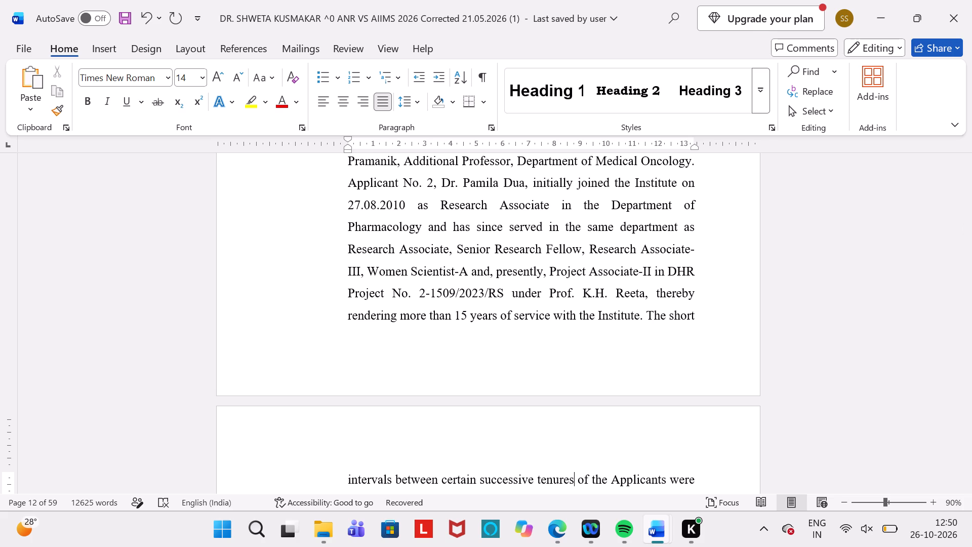
Re-read the synopsis's details of Applicant No. 1's present post and Applicant No. 2's joining date, posts and length of service.
{"action": "key", "text": "Up"}
{"action": "key", "text": "Up"}
{"action": "key", "text": "Up"}
{"action": "key", "text": "Up"}
{"action": "key", "text": "Up"}
{"action": "key", "text": "Up"}
{"action": "key", "text": "Up"}
{"action": "key", "text": "Up"}
{"action": "key", "text": "Up"}
{"action": "key", "text": "Up"}
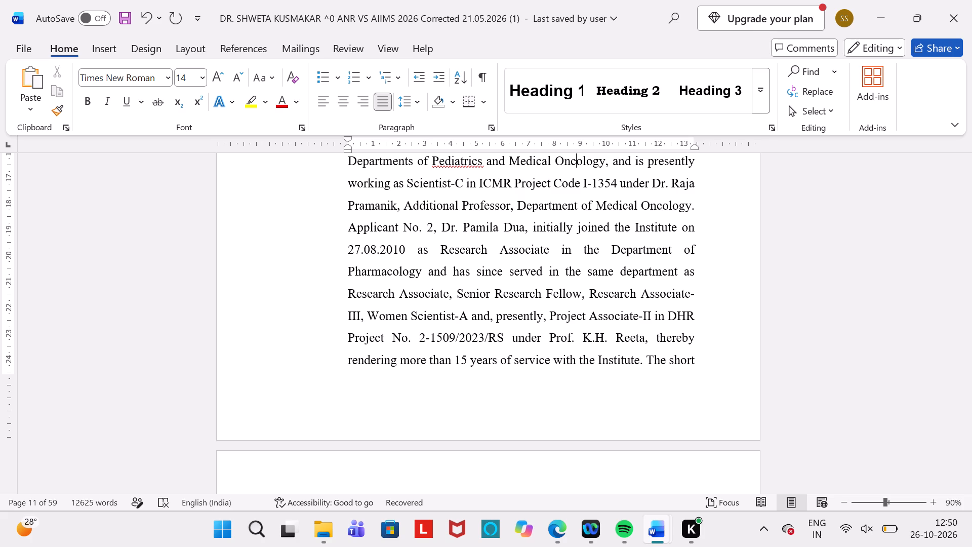
{"action": "key", "text": "Down"}
{"action": "key", "text": "Down"}
{"action": "key", "text": "Down"}
{"action": "key", "text": "Left"}
{"action": "key", "text": "Left"}
{"action": "key", "text": "Left"}
{"action": "key", "text": "Left"}
{"action": "key", "text": "Left"}
{"action": "key", "text": "Left"}
{"action": "key", "text": "Down"}
{"action": "key", "text": "Down"}
{"action": "key", "text": "Down"}
{"action": "key", "text": "Down"}
{"action": "key", "text": "Down"}
{"action": "key", "text": "Down"}
{"action": "key", "text": "Down"}
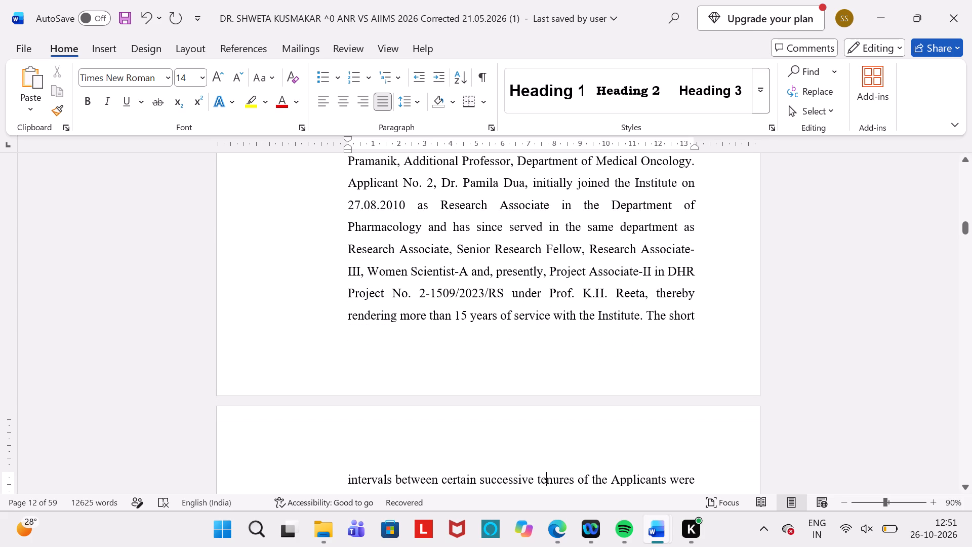
Read the page 12 text on the intervals between tenures and the Applicants being similarly placed to regularized persons.
{"action": "key", "text": "Down"}
{"action": "key", "text": "Down"}
{"action": "key", "text": "Down"}
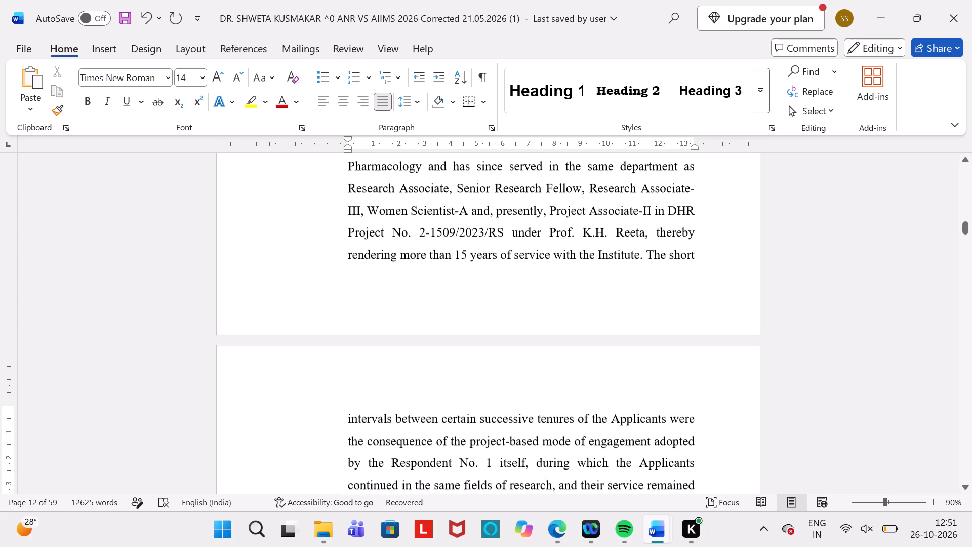
{"action": "key", "text": "Down"}
{"action": "key", "text": "Down"}
{"action": "key", "text": "Down"}
{"action": "key", "text": "Down"}
{"action": "key", "text": "Down"}
{"action": "key", "text": "Down"}
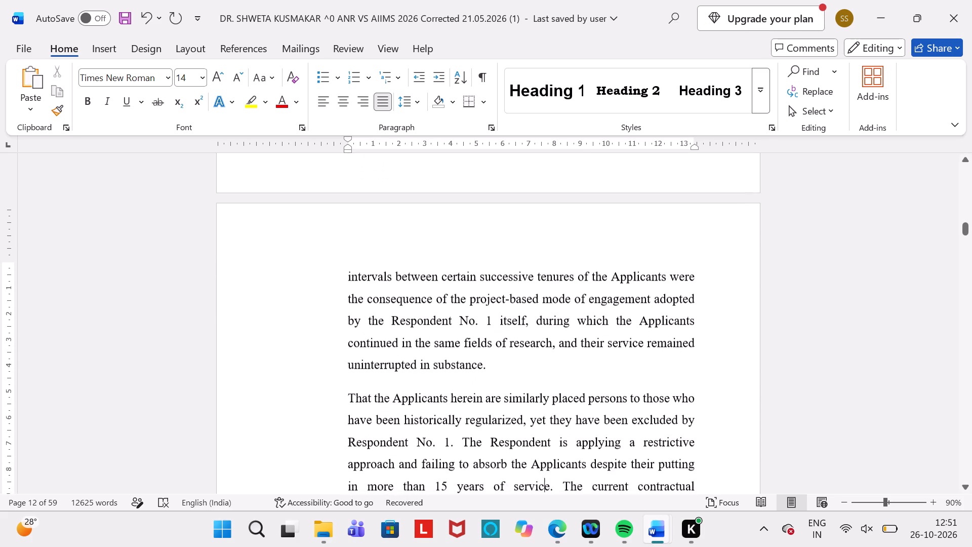
Read the contract expiry sentence with its [date] placeholders and the paragraph on the Applicants' academic distinctions.
{"action": "key", "text": "Down"}
{"action": "key", "text": "Down"}
{"action": "key", "text": "Down"}
{"action": "key", "text": "Down"}
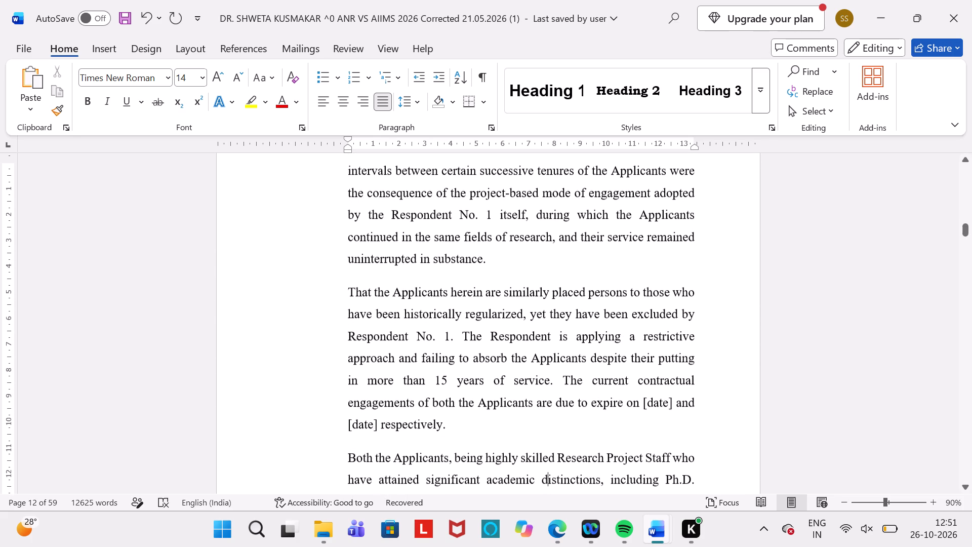
{"action": "key", "text": "Down"}
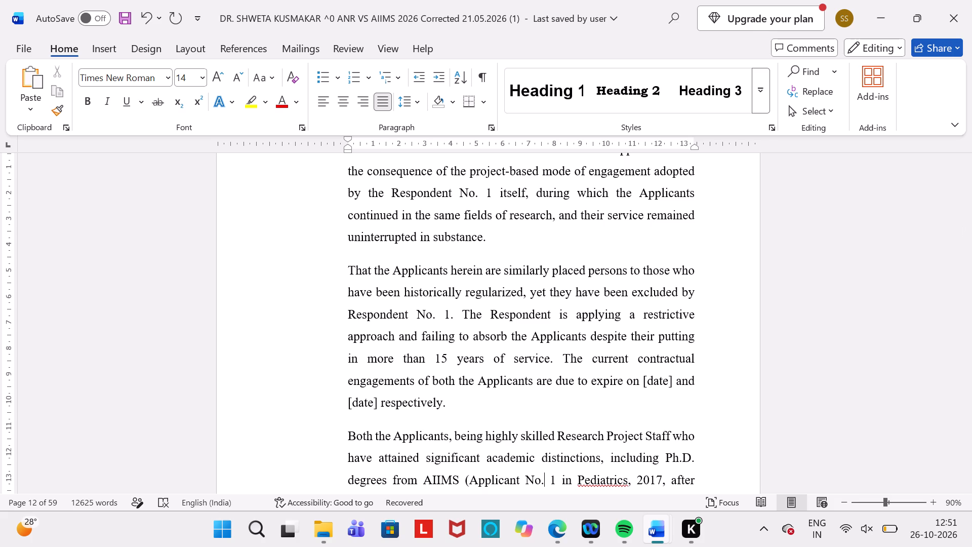
{"action": "scroll", "coordinate": [472, 322], "scroll_direction": "down", "scroll_amount": 1}
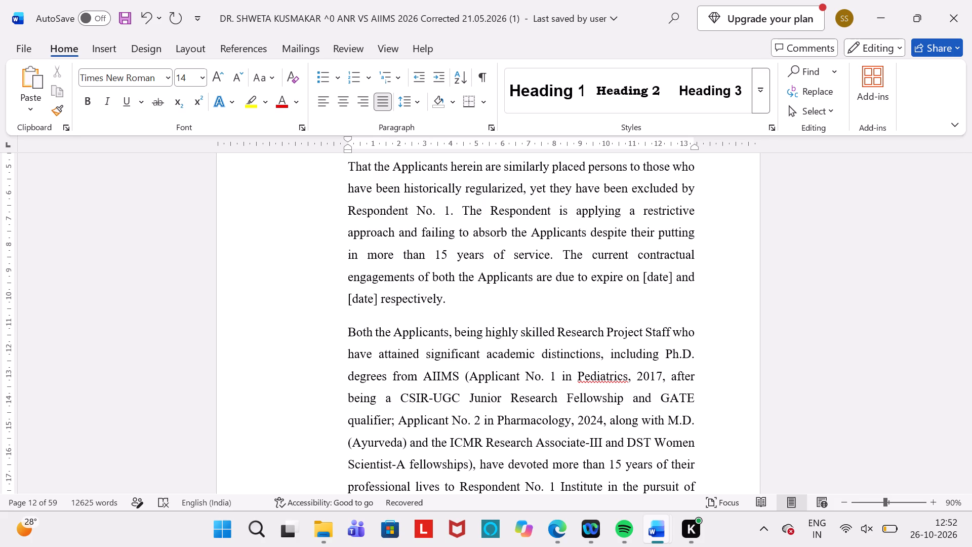
{"action": "scroll", "coordinate": [472, 322], "scroll_direction": "right", "scroll_amount": 1}
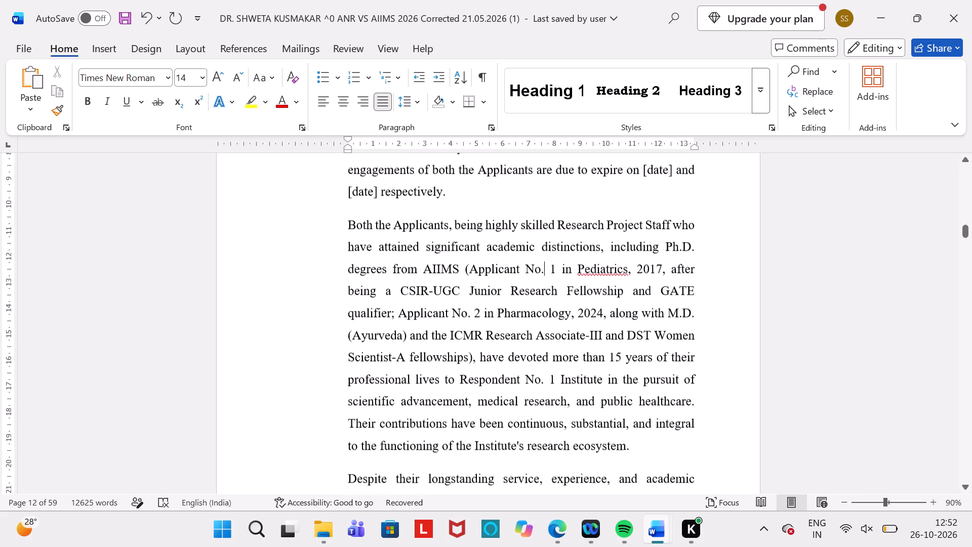
{"action": "scroll", "coordinate": [472, 322], "scroll_direction": "right", "scroll_amount": 1}
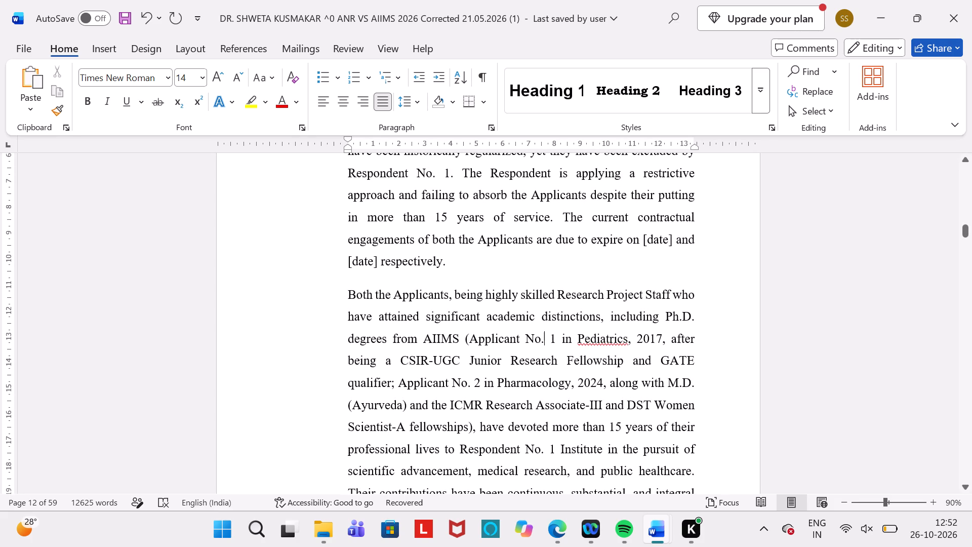
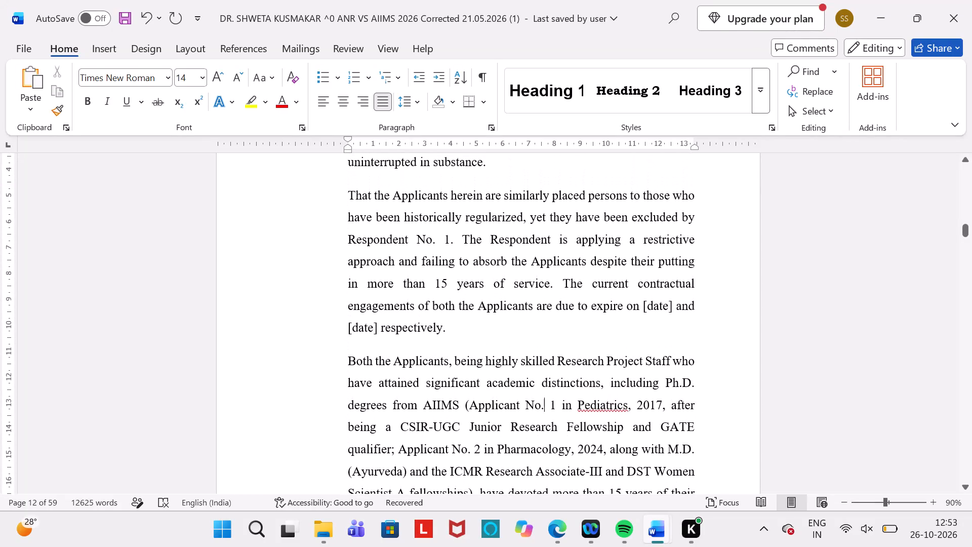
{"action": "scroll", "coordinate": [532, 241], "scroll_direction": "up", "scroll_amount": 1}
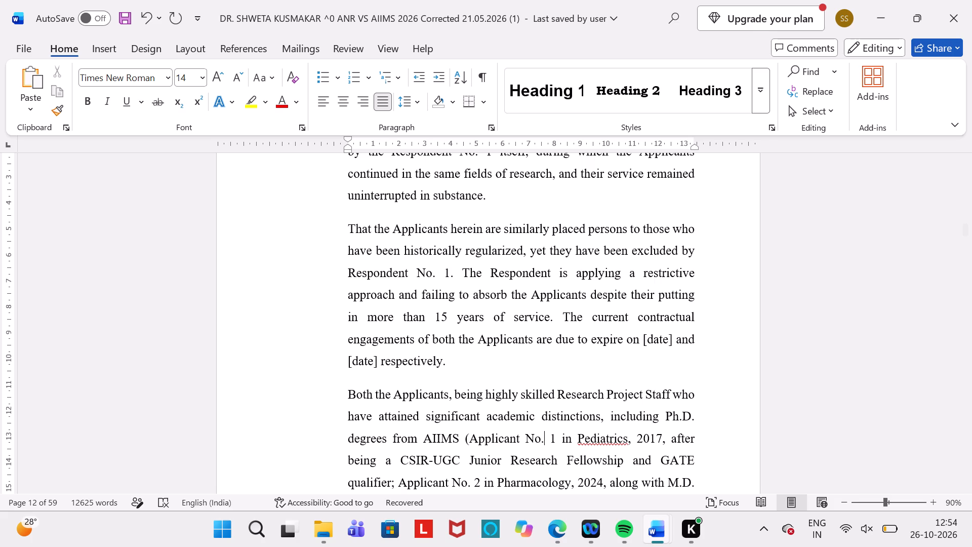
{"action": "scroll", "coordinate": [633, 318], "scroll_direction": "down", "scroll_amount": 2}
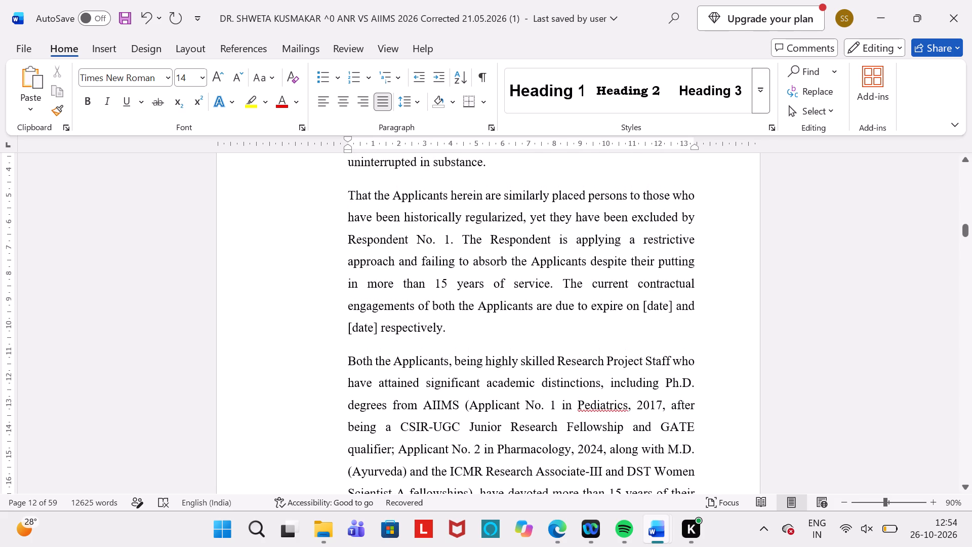
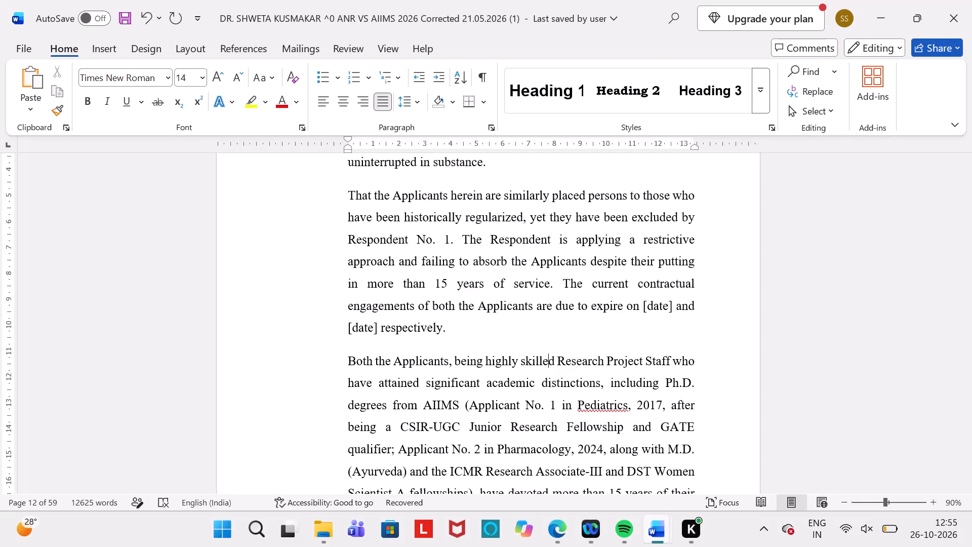
Read back through the paragraphs on the Applicants' qualifications, their exclusion from regularization and their uninterrupted service.
{"action": "key", "text": "Down"}
{"action": "key", "text": "Down"}
{"action": "key", "text": "Up"}
{"action": "key", "text": "Left"}
{"action": "key", "text": "Left"}
{"action": "key", "text": "Left"}
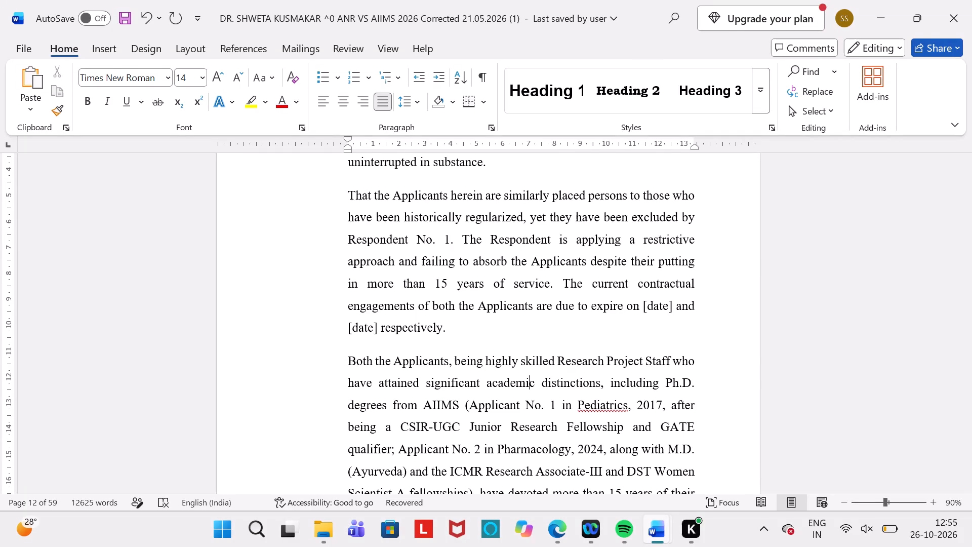
{"action": "key", "text": "Up"}
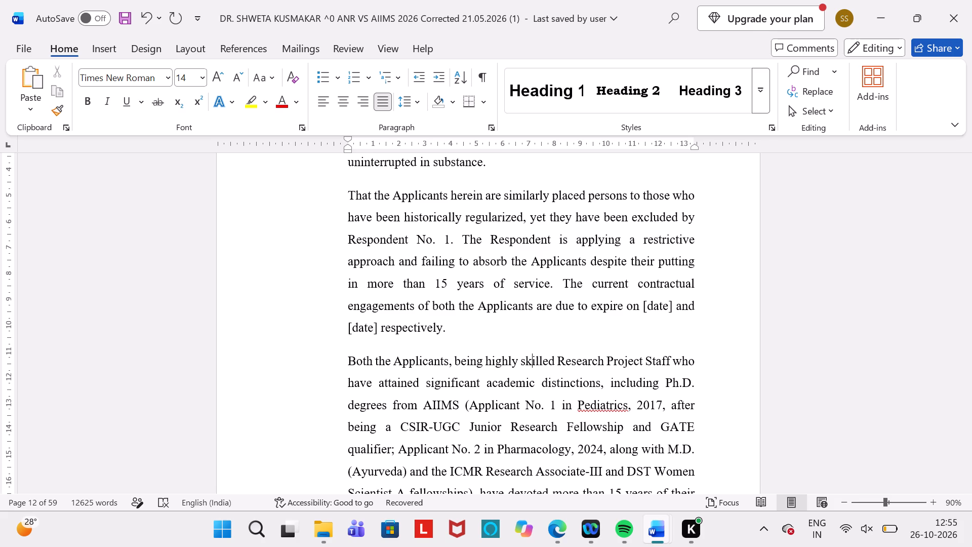
{"action": "key", "text": "Up"}
{"action": "key", "text": "Up"}
{"action": "key", "text": "Up"}
{"action": "key", "text": "Up"}
{"action": "key", "text": "Up"}
{"action": "key", "text": "Up"}
{"action": "key", "text": "Up"}
{"action": "key", "text": "Up"}
{"action": "key", "text": "Up"}
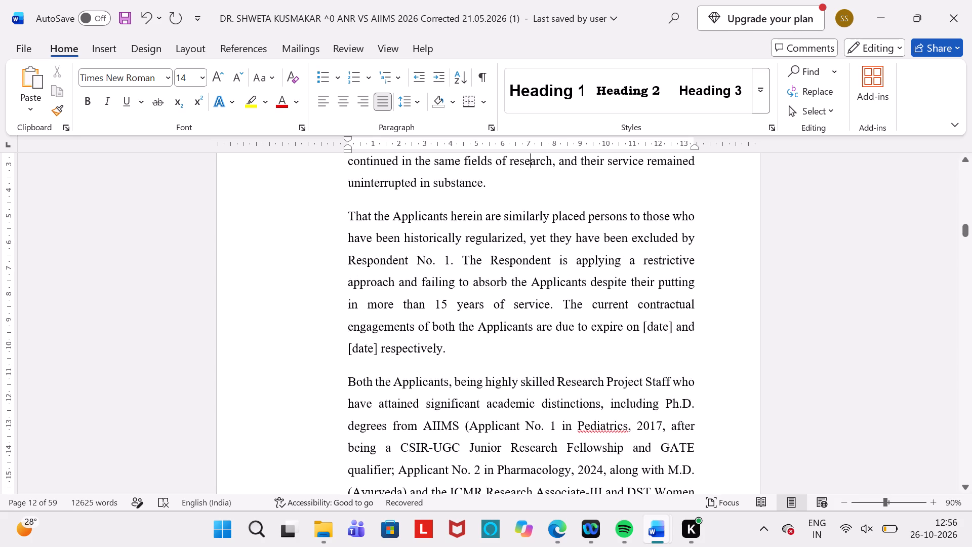
{"action": "key", "text": "Up"}
{"action": "key", "text": "Up"}
Remove the space before the number in "Respondent No. 1" in the paragraph on similarly placed persons, making it "No.1".
{"action": "key", "text": "Down"}
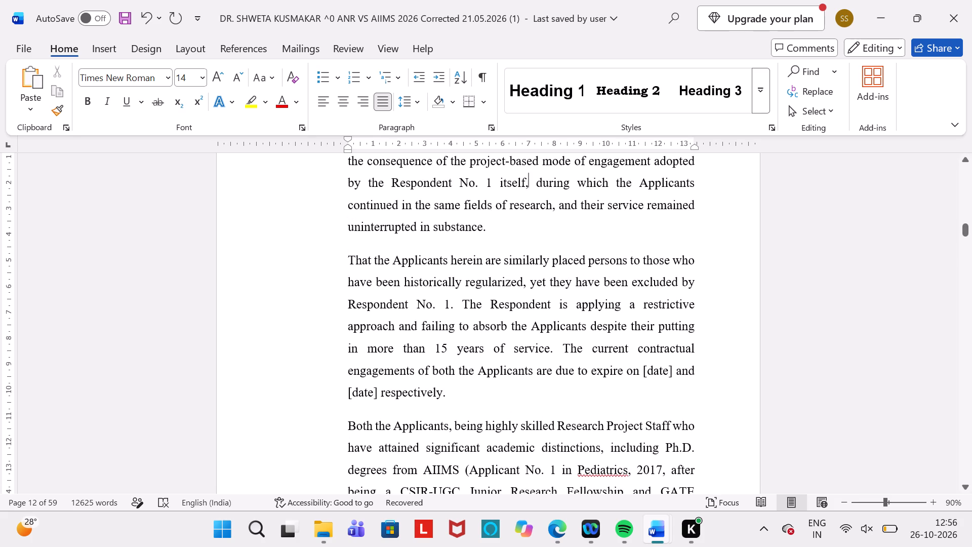
{"action": "key", "text": "Down"}
{"action": "key", "text": "Down"}
{"action": "key", "text": "Down"}
{"action": "key", "text": "Down"}
{"action": "key", "text": "Down"}
{"action": "key", "text": "Left"}
{"action": "key", "text": "Left"}
{"action": "key", "text": "Left"}
{"action": "key", "text": "Left"}
{"action": "key", "text": "Left"}
{"action": "key", "text": "Left"}
{"action": "key", "text": "Left"}
{"action": "key", "text": "Left"}
{"action": "key", "text": "Left"}
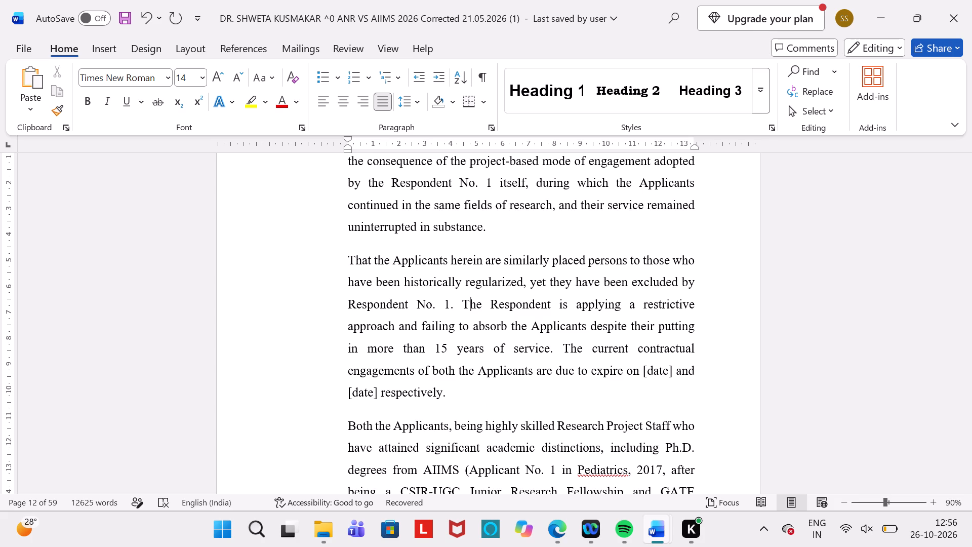
{"action": "key", "text": "Left"}
{"action": "key", "text": "Left"}
{"action": "key", "text": "Left"}
{"action": "key", "text": "Left"}
{"action": "key", "text": "BackSpace"}
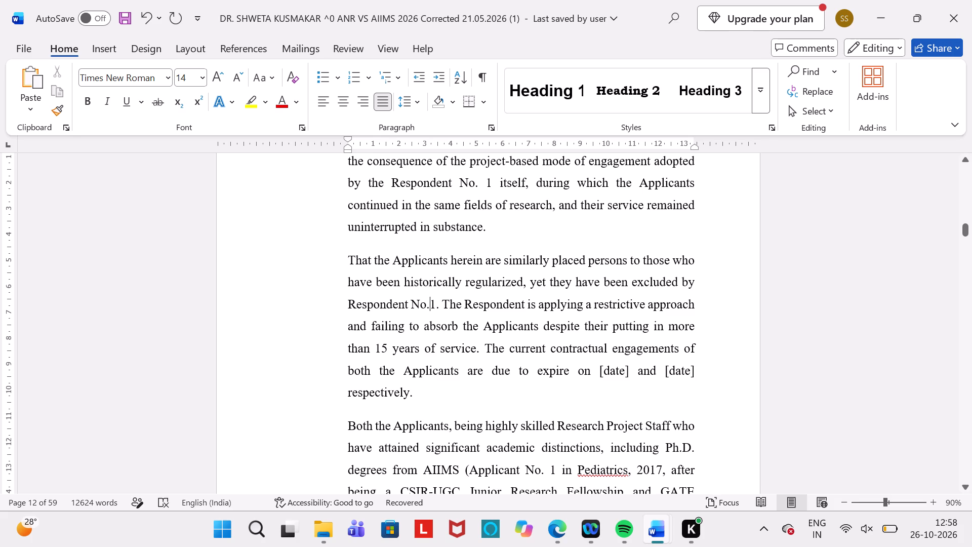
{"action": "scroll", "coordinate": [453, 380], "scroll_direction": "down", "scroll_amount": 1}
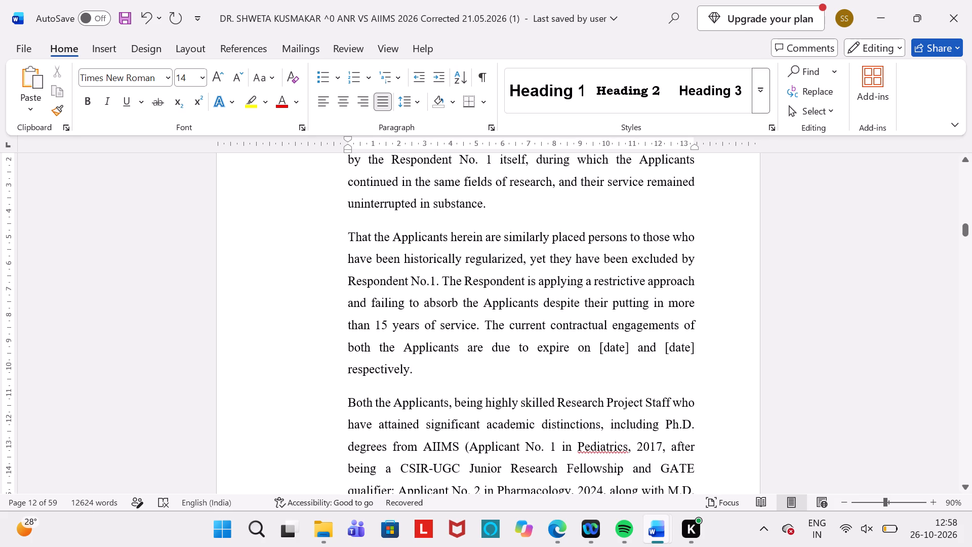
{"action": "left_click", "coordinate": [483, 324]}
{"action": "left_click_drag", "start_coordinate": [483, 324], "coordinate": [503, 330]}
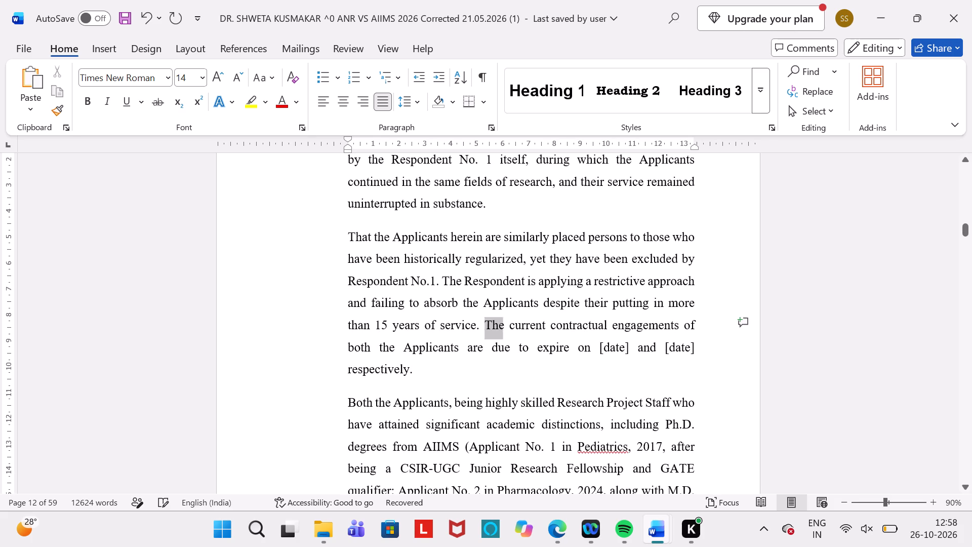
{"action": "left_click_drag", "start_coordinate": [503, 330], "coordinate": [423, 366]}
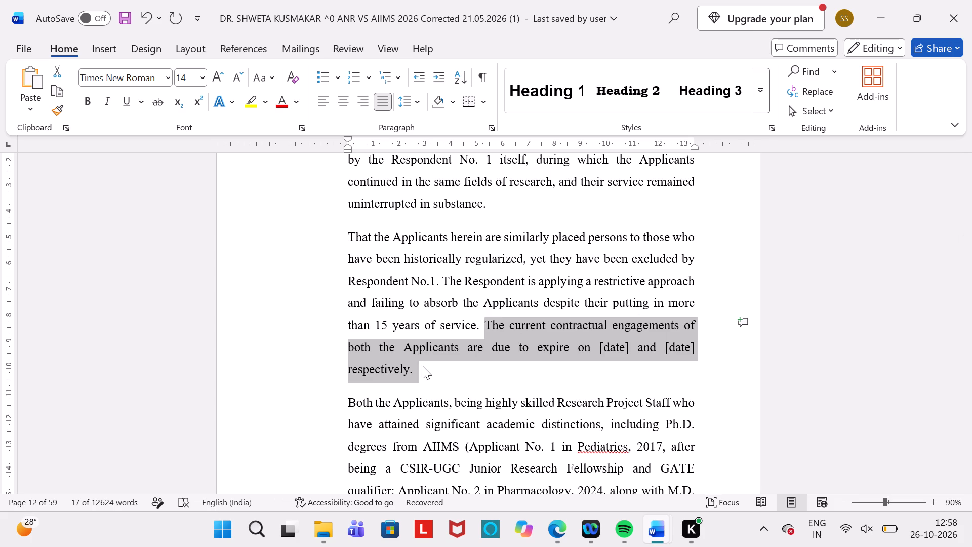
{"action": "left_click", "coordinate": [423, 366]}
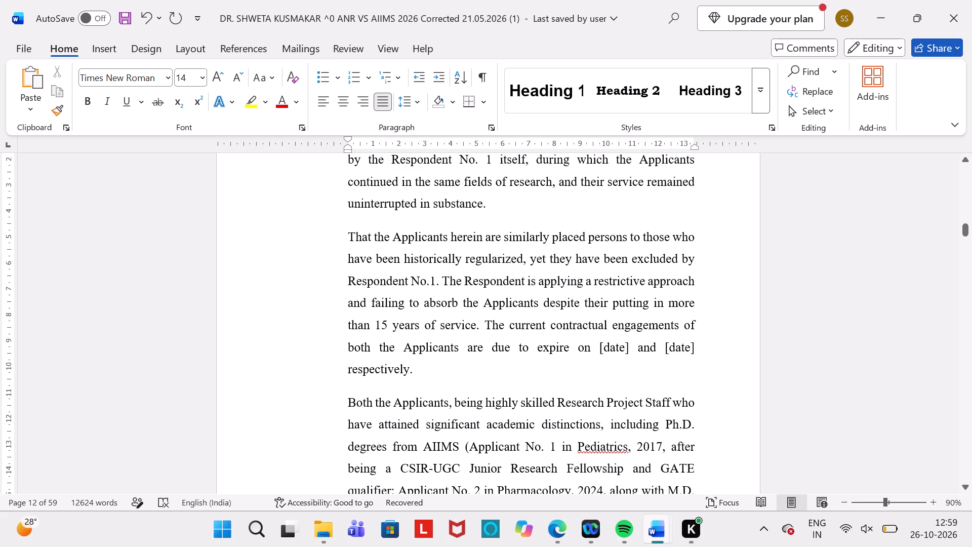
{"action": "left_click_drag", "start_coordinate": [484, 326], "coordinate": [513, 326]}
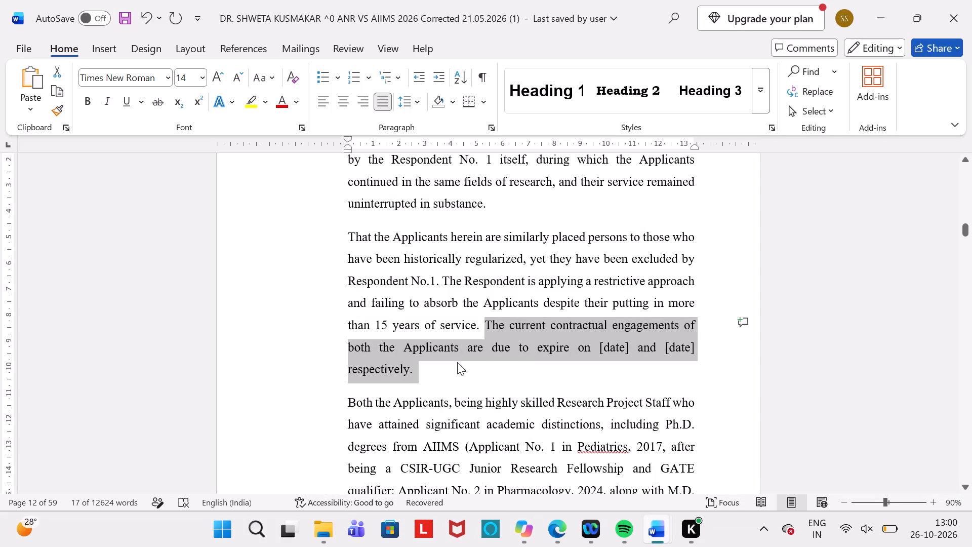
{"action": "key", "text": "ctrl+x"}
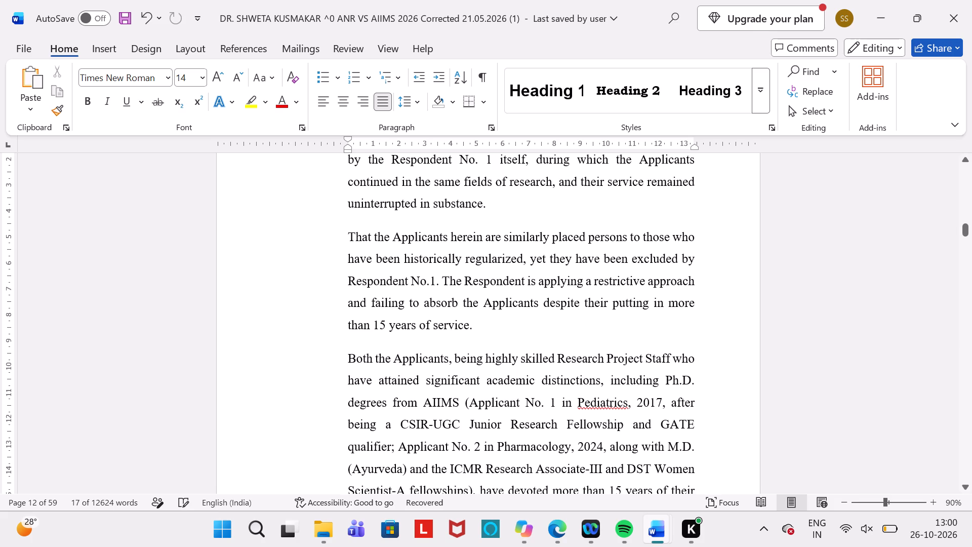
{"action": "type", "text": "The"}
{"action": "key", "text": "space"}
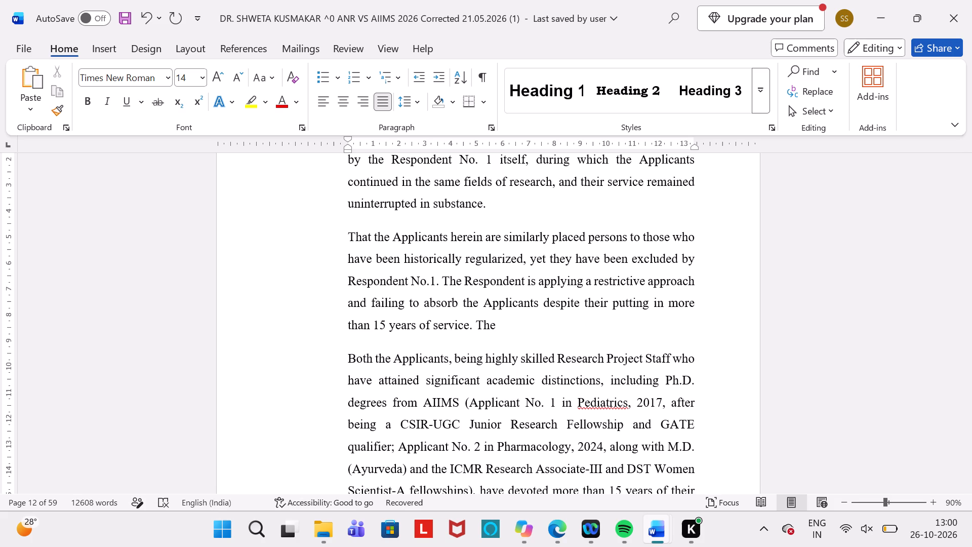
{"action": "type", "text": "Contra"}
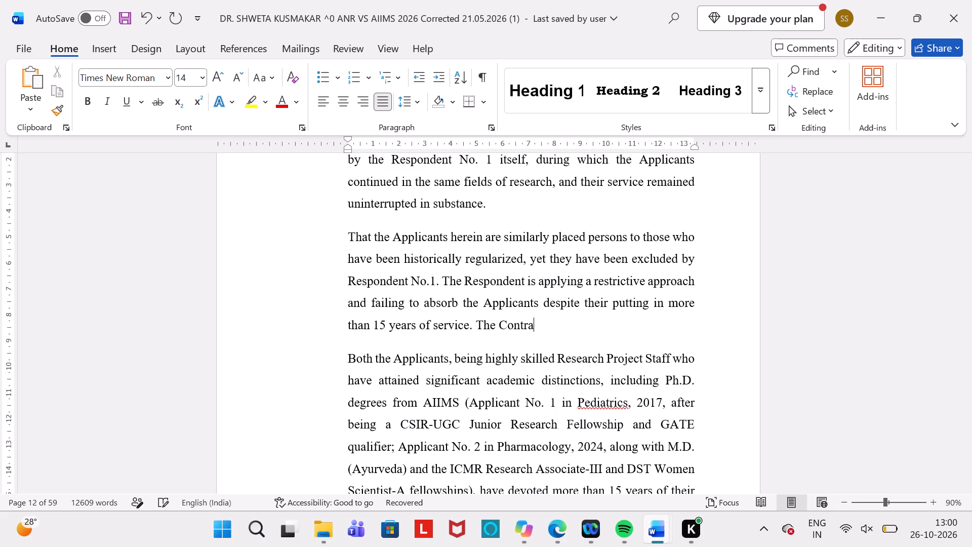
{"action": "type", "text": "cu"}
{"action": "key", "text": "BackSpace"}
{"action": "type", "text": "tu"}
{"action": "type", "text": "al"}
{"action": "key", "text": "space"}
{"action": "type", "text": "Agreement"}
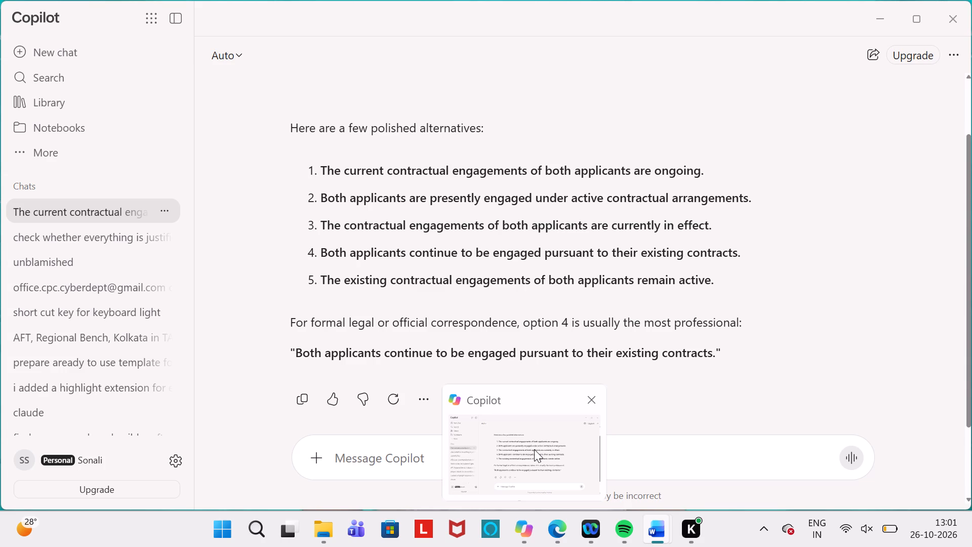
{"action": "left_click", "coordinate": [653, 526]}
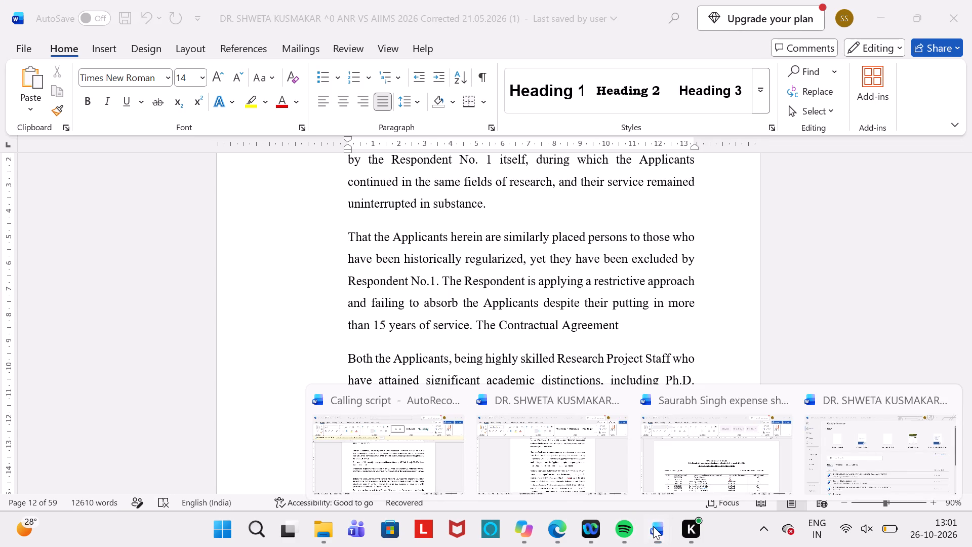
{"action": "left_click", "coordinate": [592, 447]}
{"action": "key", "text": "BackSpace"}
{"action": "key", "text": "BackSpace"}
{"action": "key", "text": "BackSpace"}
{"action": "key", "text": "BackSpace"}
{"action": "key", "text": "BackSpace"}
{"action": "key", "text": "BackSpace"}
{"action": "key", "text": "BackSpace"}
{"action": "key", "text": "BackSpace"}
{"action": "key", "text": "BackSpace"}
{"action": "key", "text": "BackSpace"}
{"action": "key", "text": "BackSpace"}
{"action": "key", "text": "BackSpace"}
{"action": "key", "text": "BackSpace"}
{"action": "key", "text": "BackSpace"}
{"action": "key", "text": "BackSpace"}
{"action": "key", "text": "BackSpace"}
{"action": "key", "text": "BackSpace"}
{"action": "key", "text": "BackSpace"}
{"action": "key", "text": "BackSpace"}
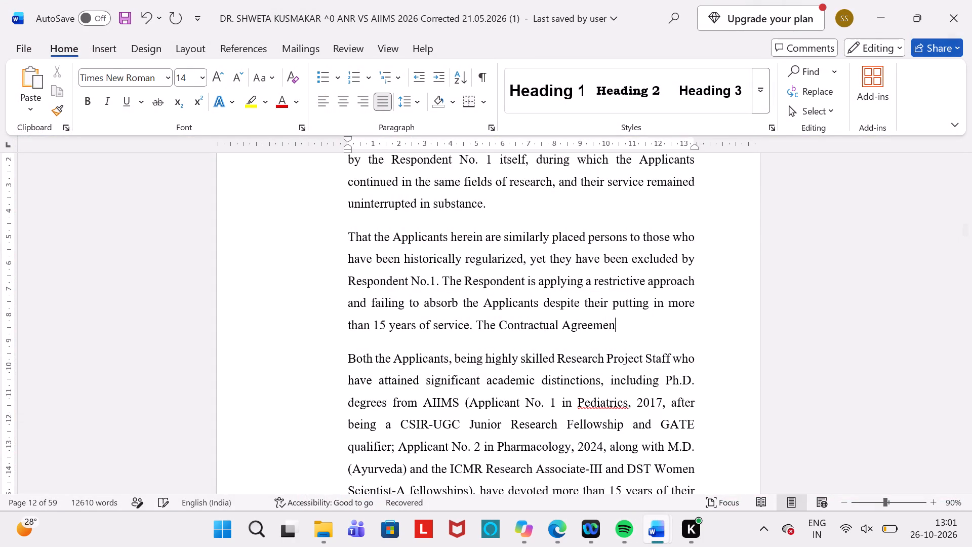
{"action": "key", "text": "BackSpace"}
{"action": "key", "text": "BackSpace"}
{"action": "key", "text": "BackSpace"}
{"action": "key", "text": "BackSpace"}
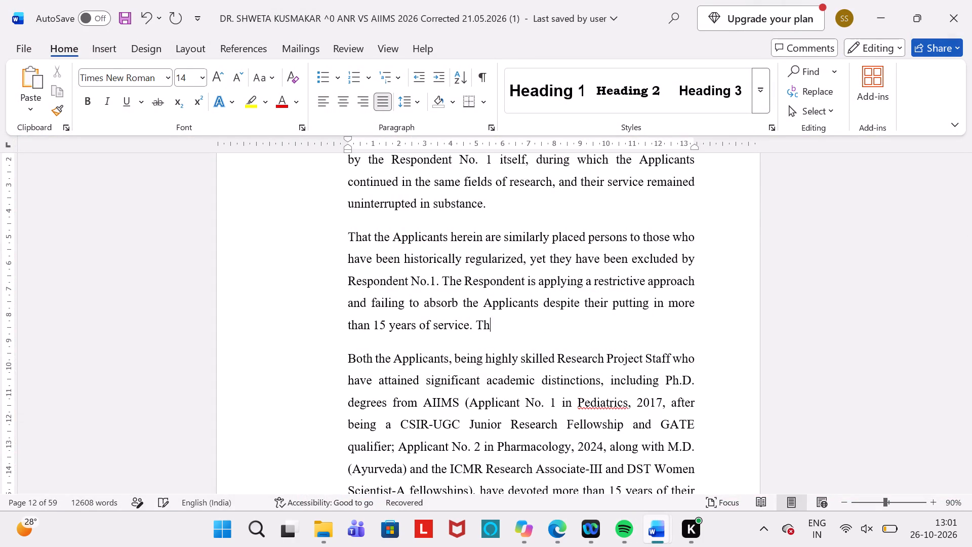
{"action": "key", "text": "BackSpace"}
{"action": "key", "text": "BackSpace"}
Begin the replacement sentence after "15 years of service." with "Both the Applicants", keeping "the" in lower case.
{"action": "type", "text": "Both"}
{"action": "key", "text": "space"}
{"action": "type", "text": "The"}
{"action": "key", "text": "space"}
{"action": "type", "text": "Appli"}
{"action": "type", "text": "cants"}
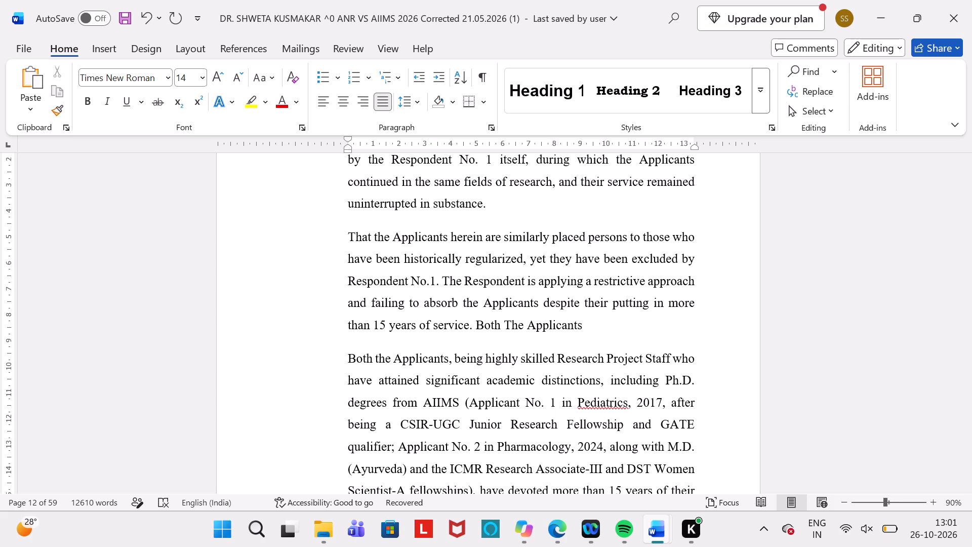
{"action": "key", "text": "Left"}
{"action": "key", "text": "Left"}
{"action": "key", "text": "Left"}
{"action": "key", "text": "Left"}
{"action": "key", "text": "Left"}
{"action": "key", "text": "Left"}
{"action": "key", "text": "Left"}
{"action": "key", "text": "Left"}
{"action": "key", "text": "Left"}
{"action": "key", "text": "Left"}
{"action": "key", "text": "Left"}
{"action": "key", "text": "Left"}
{"action": "key", "text": "Left"}
{"action": "key", "text": "BackSpace"}
{"action": "key", "text": "t"}
{"action": "key", "text": "Right"}
{"action": "key", "text": "Right"}
{"action": "key", "text": "Right"}
{"action": "key", "text": "Right"}
{"action": "key", "text": "Right"}
{"action": "key", "text": "Right"}
{"action": "key", "text": "Right"}
{"action": "key", "text": "Right"}
{"action": "key", "text": "Right"}
{"action": "key", "text": "Right"}
{"action": "key", "text": "Right"}
{"action": "key", "text": "Right"}
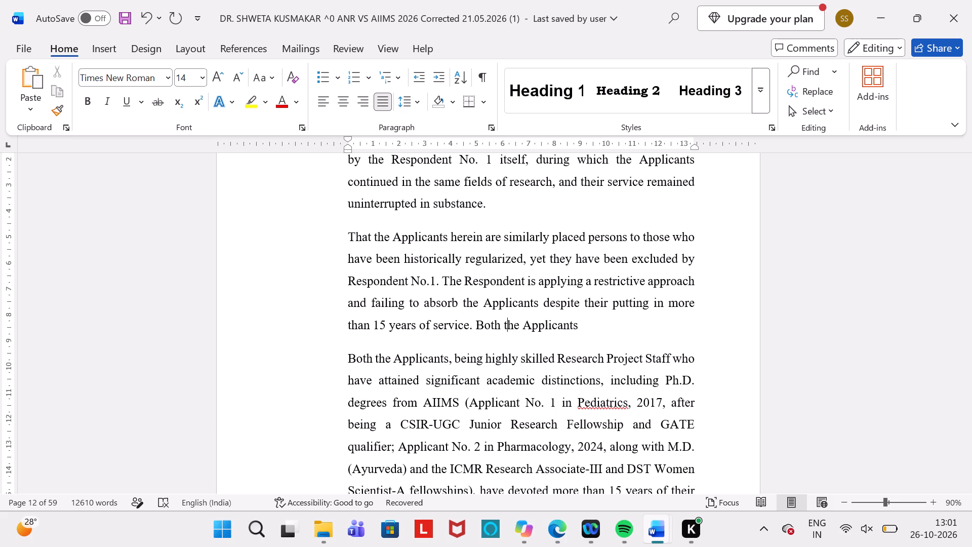
{"action": "key", "text": "Right"}
{"action": "key", "text": "Right"}
{"action": "key", "text": "Left"}
{"action": "key", "text": "space"}
{"action": "type", "text": "contu"}
{"action": "key", "text": "BackSpace"}
{"action": "type", "text": "inue to be"}
{"action": "key", "text": "space"}
{"action": "type", "text": "engaged"}
{"action": "key", "text": "space"}
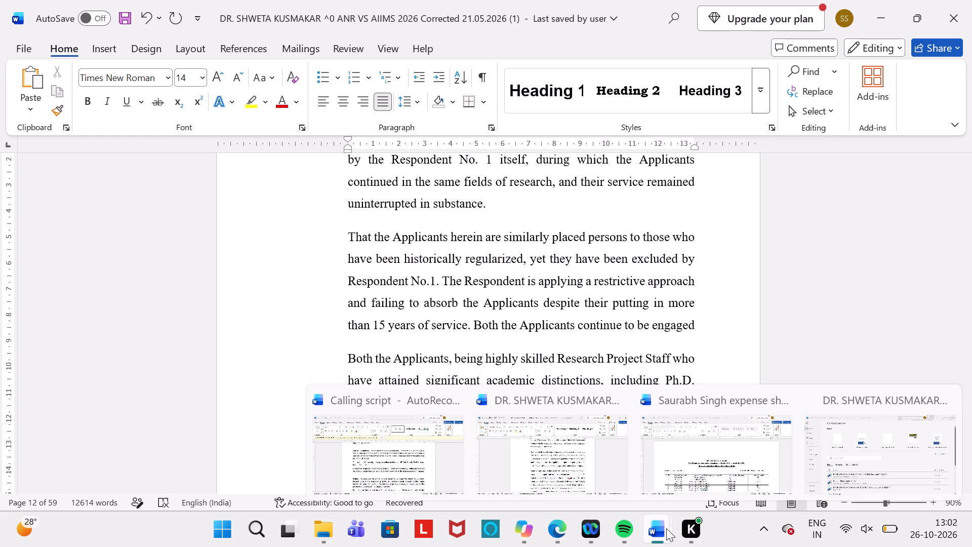
{"action": "left_click", "coordinate": [590, 459]}
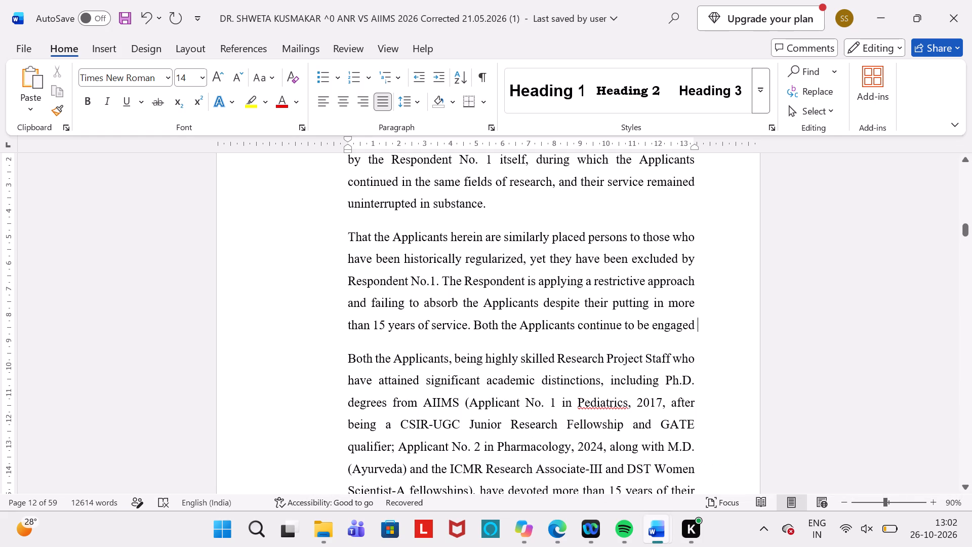
{"action": "type", "text": "persua"}
{"action": "type", "text": "nt to"}
{"action": "key", "text": "space"}
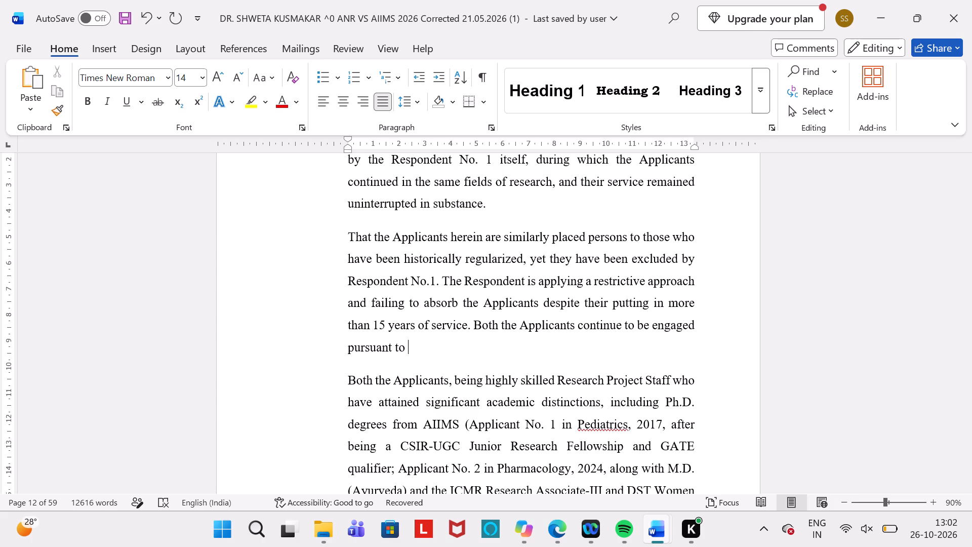
{"action": "type", "text": "th"}
{"action": "type", "text": "eir"}
{"action": "key", "text": "space"}
{"action": "type", "text": "existing contracts"}
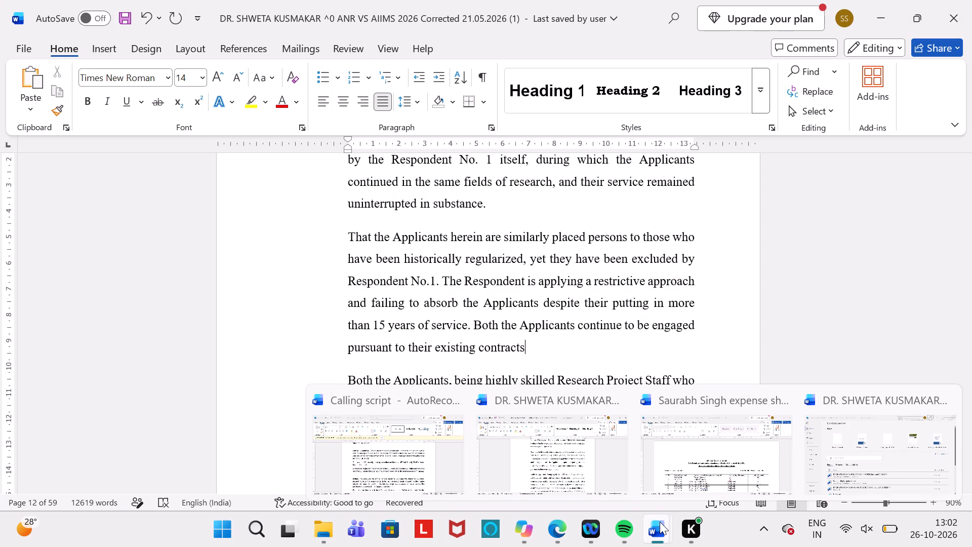
Remove "the" and the extra space so the new sentence begins "Both Applicants".
{"action": "left_click", "coordinate": [575, 450]}
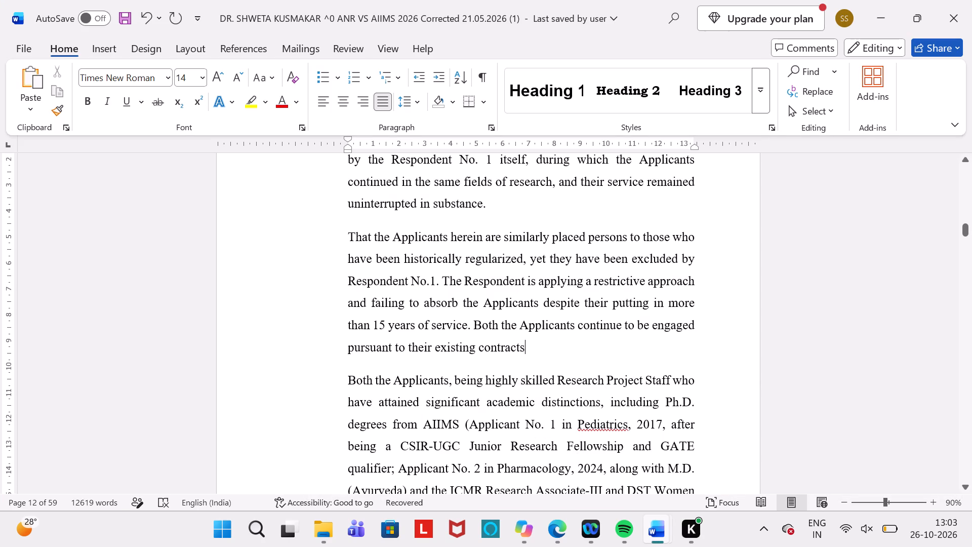
{"action": "left_click", "coordinate": [516, 323]}
{"action": "key", "text": "BackSpace"}
{"action": "key", "text": "BackSpace"}
{"action": "key", "text": "BackSpace"}
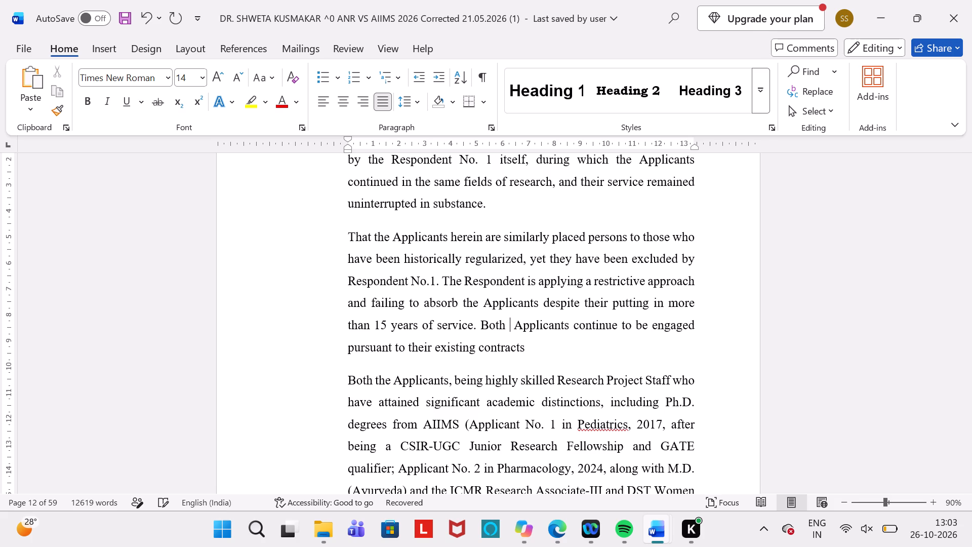
{"action": "key", "text": "Right"}
{"action": "key", "text": "BackSpace"}
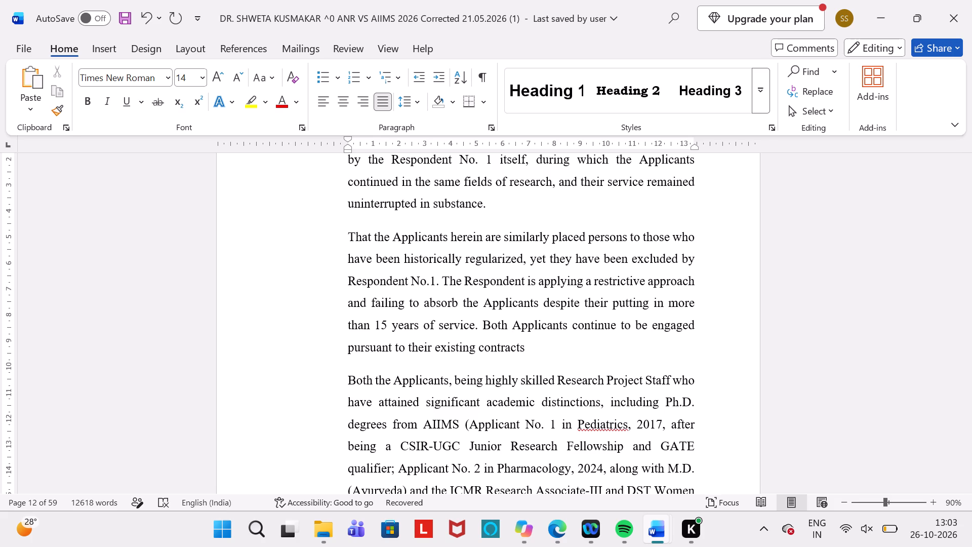
End the new sentence with a full stop after "existing contracts".
{"action": "left_click", "coordinate": [521, 348]}
{"action": "left_click", "coordinate": [523, 348]}
{"action": "key", "text": "period"}
Review the following paragraph on the Applicants' academic distinctions and long service at the Institute.
{"action": "scroll", "coordinate": [523, 348], "scroll_direction": "down", "scroll_amount": 1}
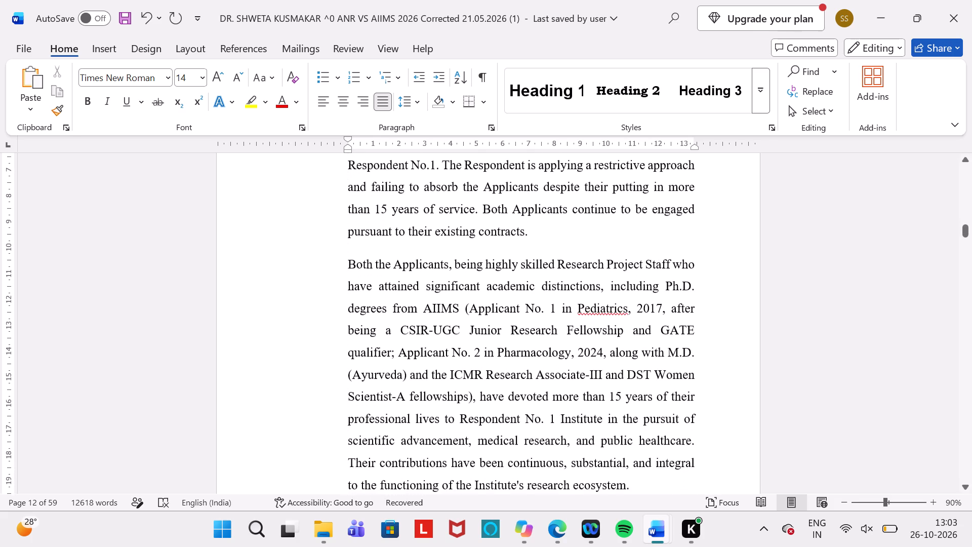
{"action": "scroll", "coordinate": [523, 348], "scroll_direction": "down", "scroll_amount": 2}
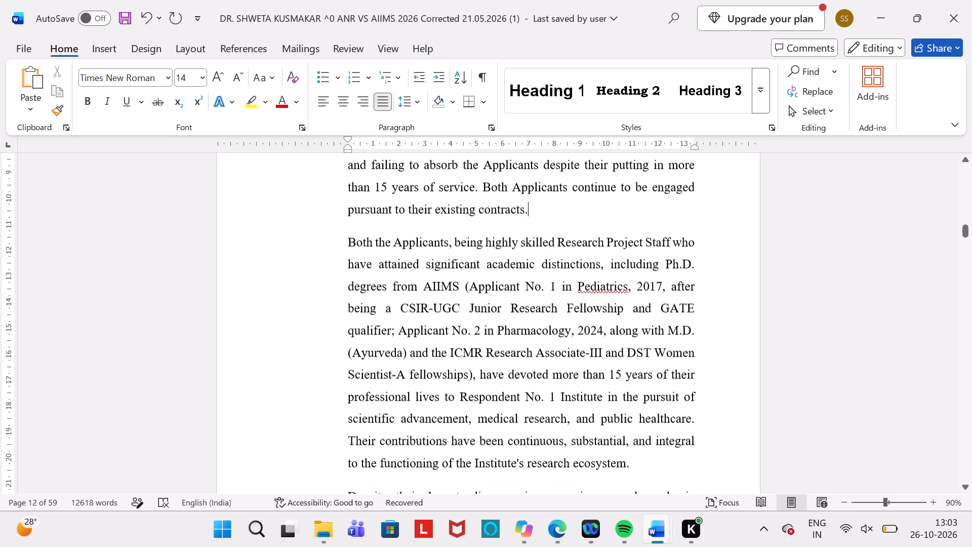
{"action": "scroll", "coordinate": [523, 348], "scroll_direction": "down", "scroll_amount": 2}
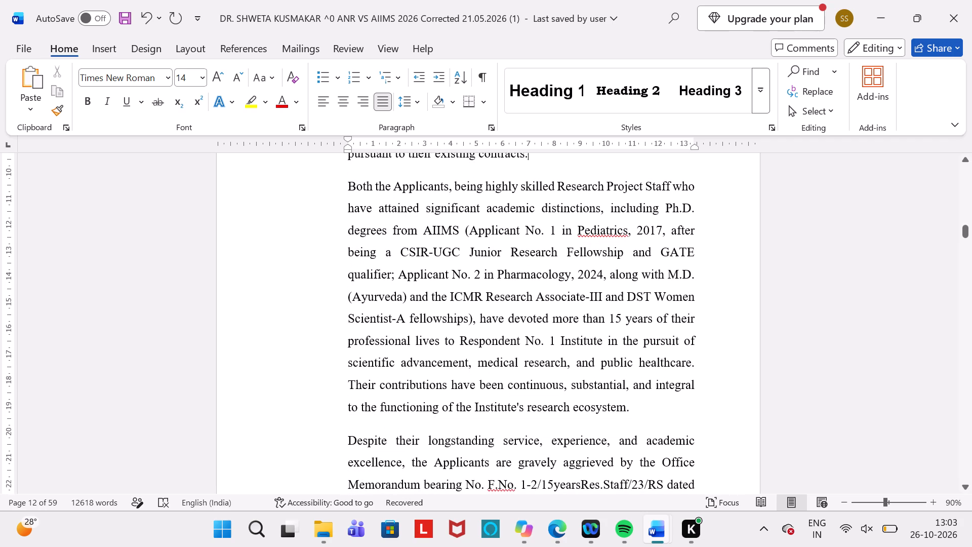
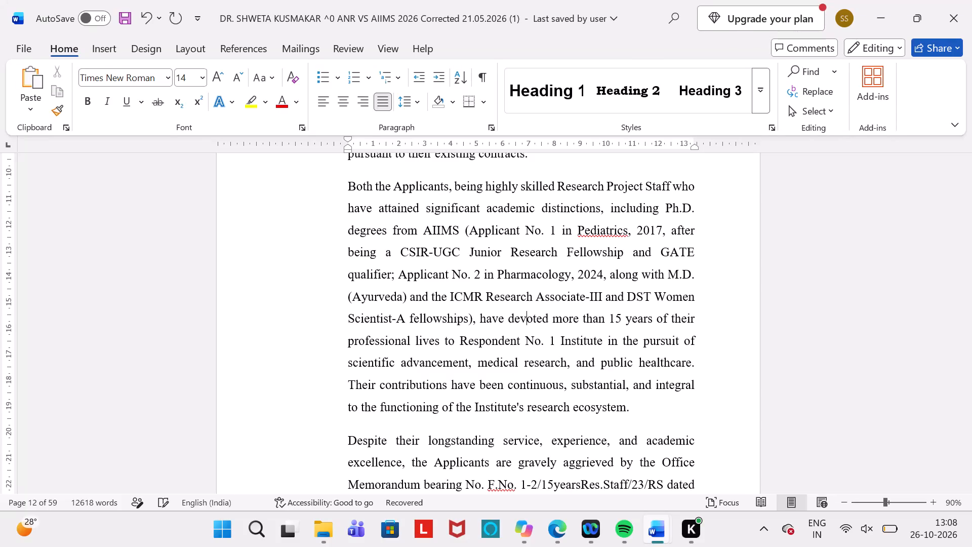
Review the paragraph quoting the Office Memorandum dated 21.05.2025 on the regularization of research and project staff.
{"action": "key", "text": "Down"}
{"action": "key", "text": "Down"}
{"action": "key", "text": "Down"}
{"action": "key", "text": "Down"}
{"action": "key", "text": "Down"}
{"action": "key", "text": "Down"}
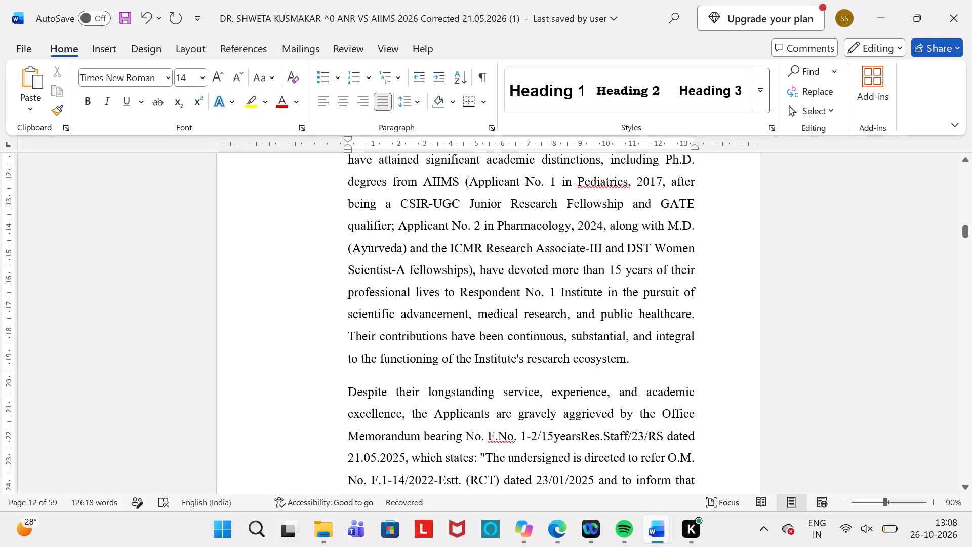
{"action": "key", "text": "Down"}
{"action": "key", "text": "Down"}
{"action": "key", "text": "Down"}
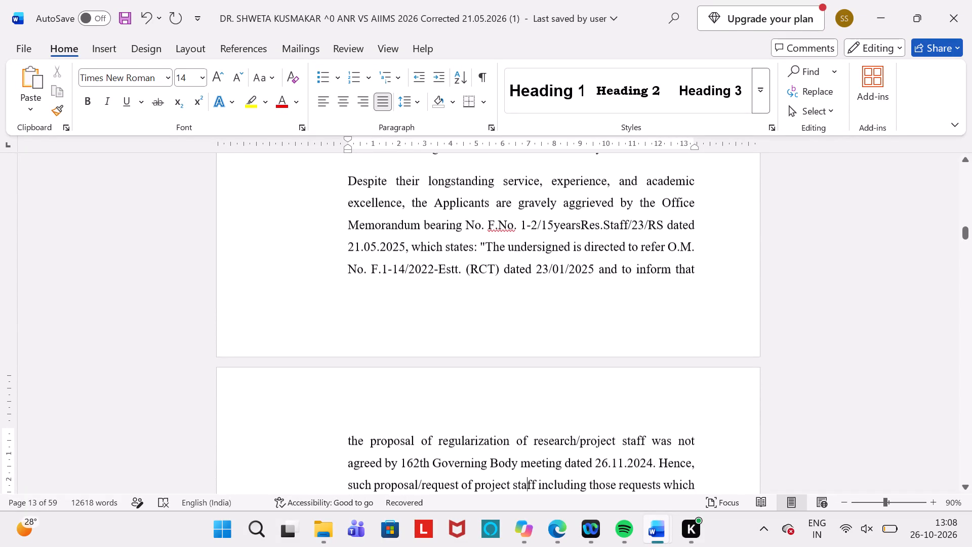
{"action": "key", "text": "Down"}
{"action": "key", "text": "Down"}
Read through the next paragraph, which challenges the Office Memorandum as arbitrary and violative of Articles 14 and 16.
{"action": "key", "text": "Down"}
{"action": "key", "text": "Down"}
{"action": "key", "text": "Down"}
{"action": "key", "text": "Down"}
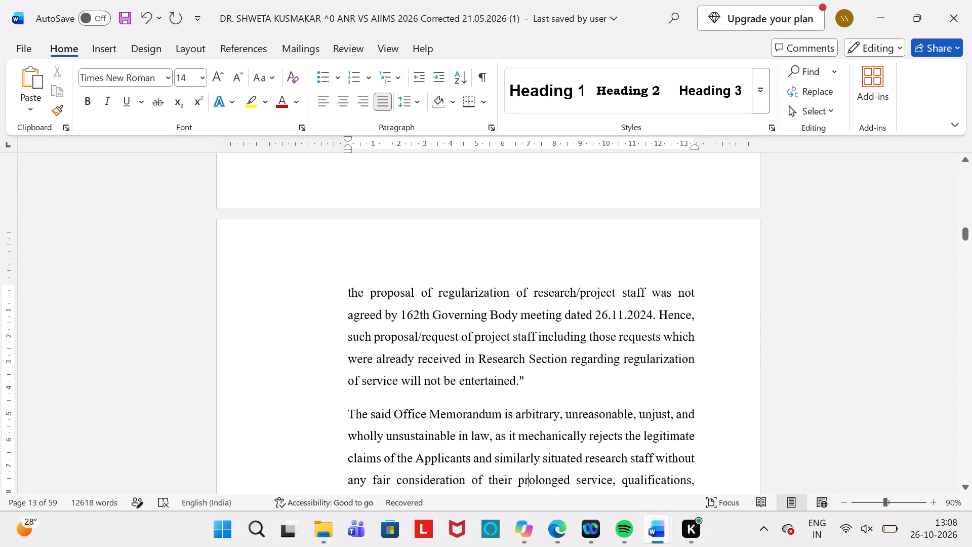
{"action": "key", "text": "Down"}
{"action": "key", "text": "Down"}
{"action": "key", "text": "Down"}
{"action": "key", "text": "Down"}
{"action": "key", "text": "Down"}
{"action": "key", "text": "Down"}
{"action": "key", "text": "Down"}
{"action": "key", "text": "Down"}
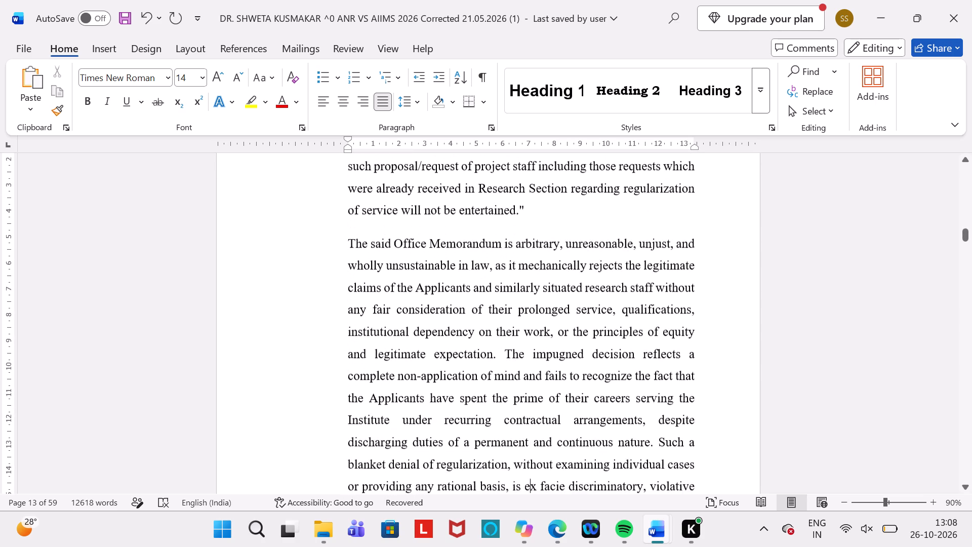
{"action": "key", "text": "Down"}
{"action": "key", "text": "Down"}
{"action": "key", "text": "Down"}
{"action": "key", "text": "Down"}
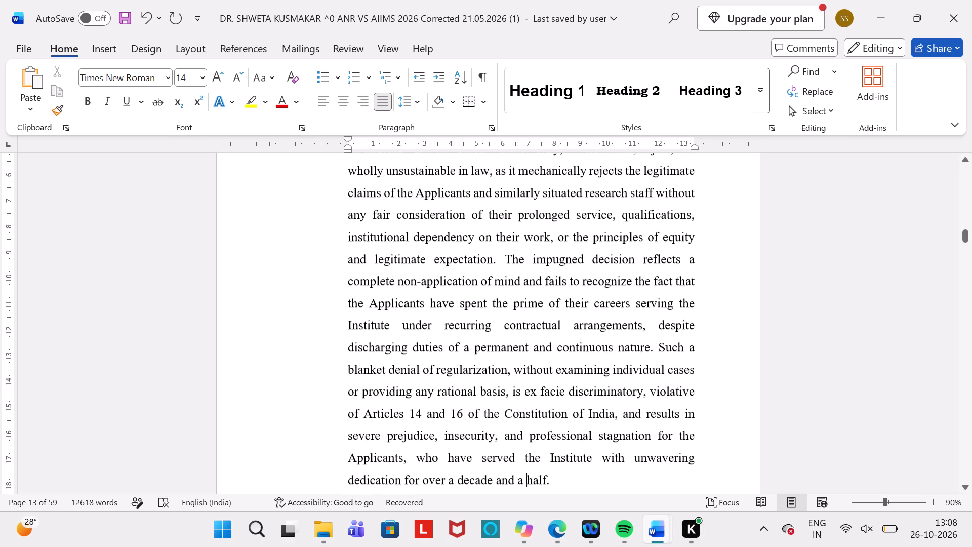
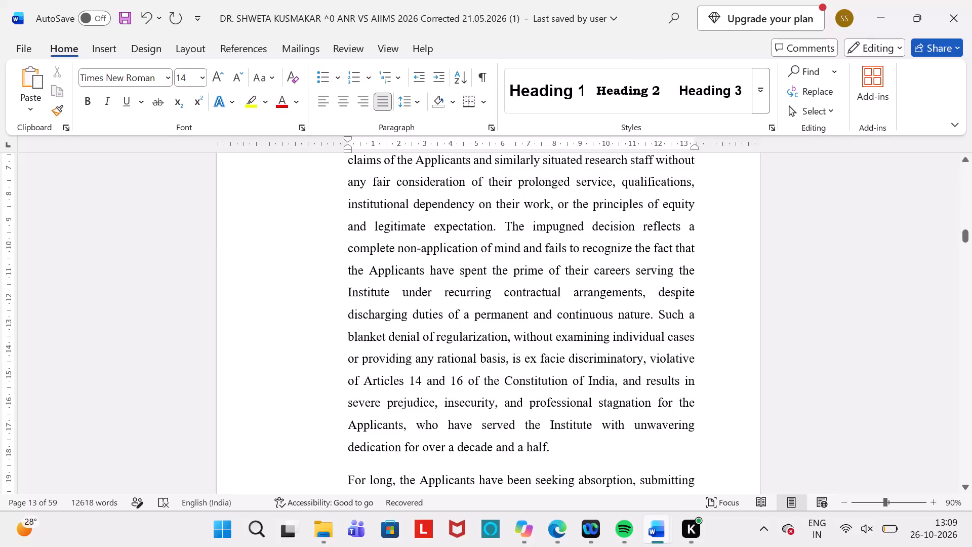
Read through the paragraph on the Applicants' representations seeking absorption and AIIMS' earlier absorption of similarly placed project employees.
{"action": "key", "text": "Down"}
{"action": "key", "text": "Down"}
{"action": "key", "text": "Down"}
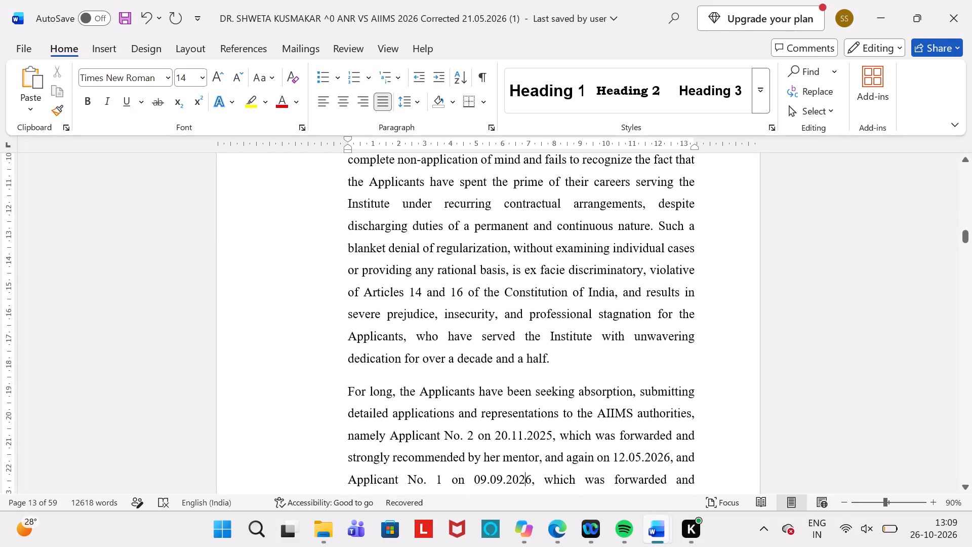
{"action": "key", "text": "Down"}
{"action": "key", "text": "Down"}
{"action": "key", "text": "Down"}
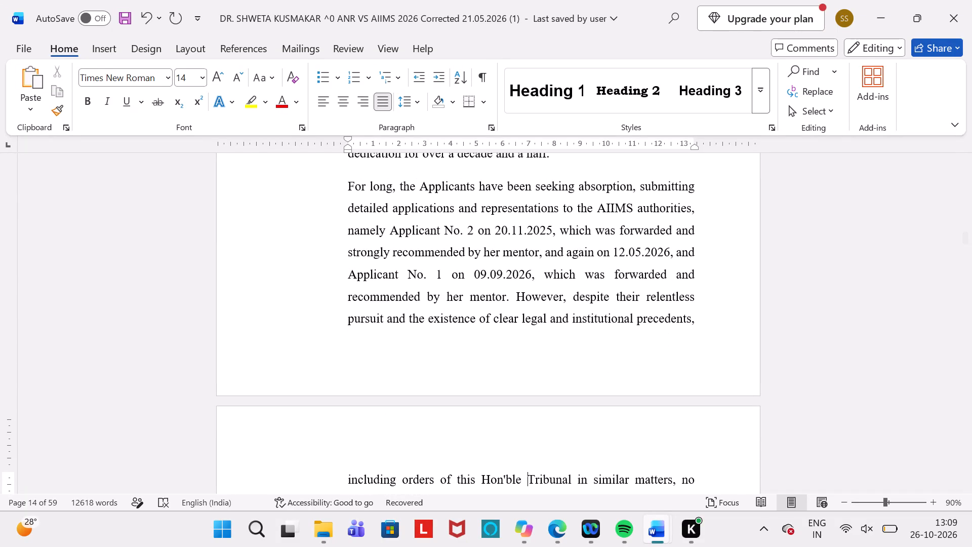
{"action": "key", "text": "Down"}
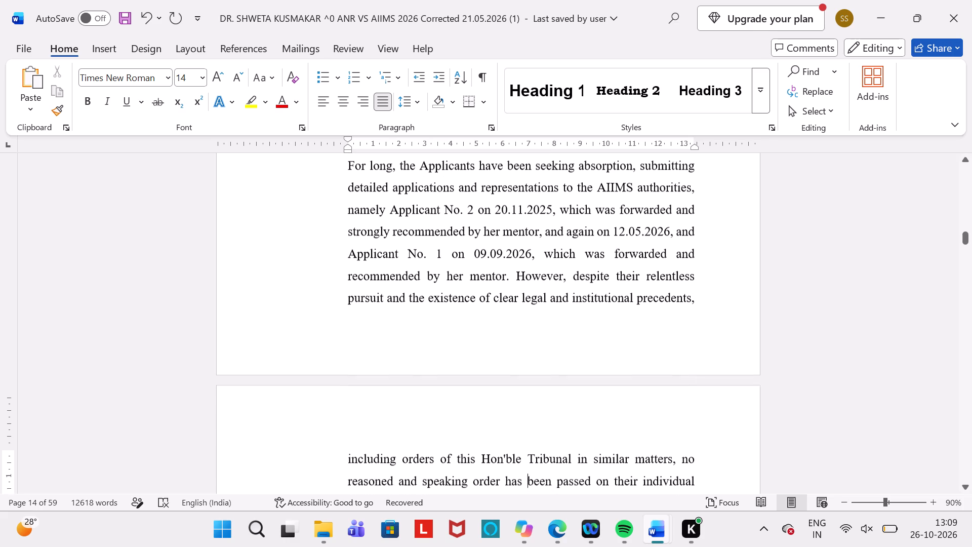
{"action": "key", "text": "Down"}
{"action": "key", "text": "Down"}
{"action": "key", "text": "Down"}
{"action": "key", "text": "Down"}
{"action": "key", "text": "Down"}
{"action": "key", "text": "Down"}
{"action": "key", "text": "Down"}
{"action": "key", "text": "Down"}
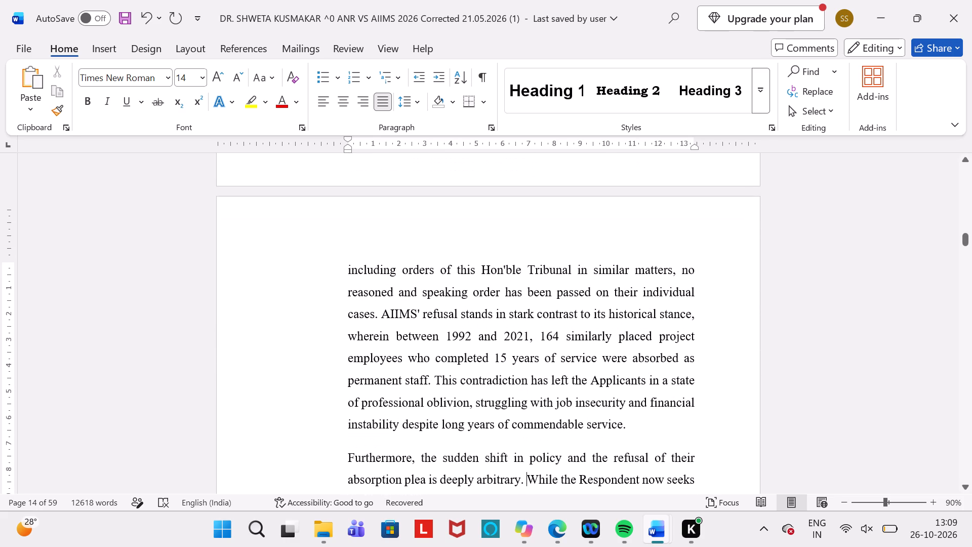
Review the paragraph on the arbitrary policy shift, including its references to the 2008 guidelines and the Tribunal's order in O.A. No. 2222/2025.
{"action": "key", "text": "Down"}
{"action": "key", "text": "Down"}
{"action": "key", "text": "Down"}
{"action": "key", "text": "Down"}
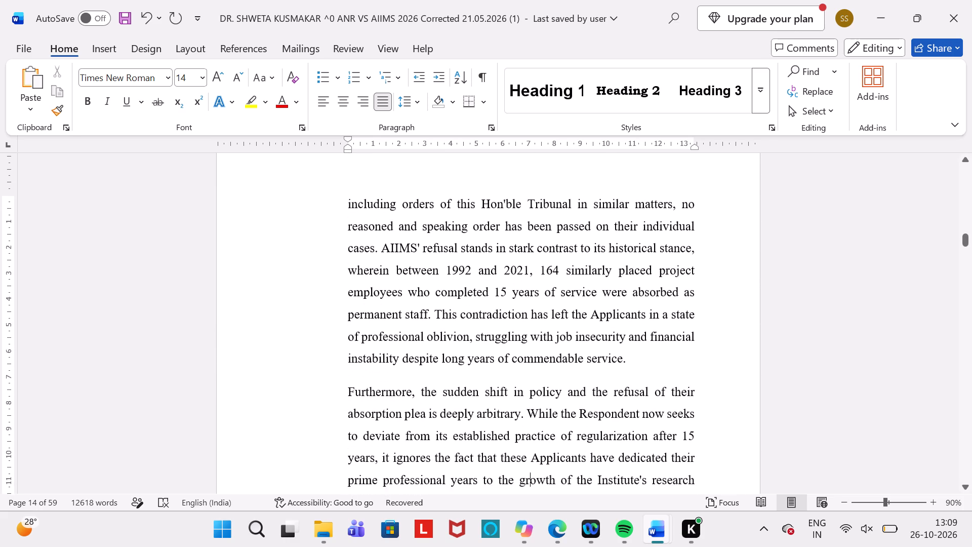
{"action": "key", "text": "Down"}
{"action": "key", "text": "Down"}
{"action": "key", "text": "Down"}
{"action": "key", "text": "Down"}
{"action": "key", "text": "Down"}
{"action": "key", "text": "Down"}
{"action": "key", "text": "Down"}
{"action": "key", "text": "Down"}
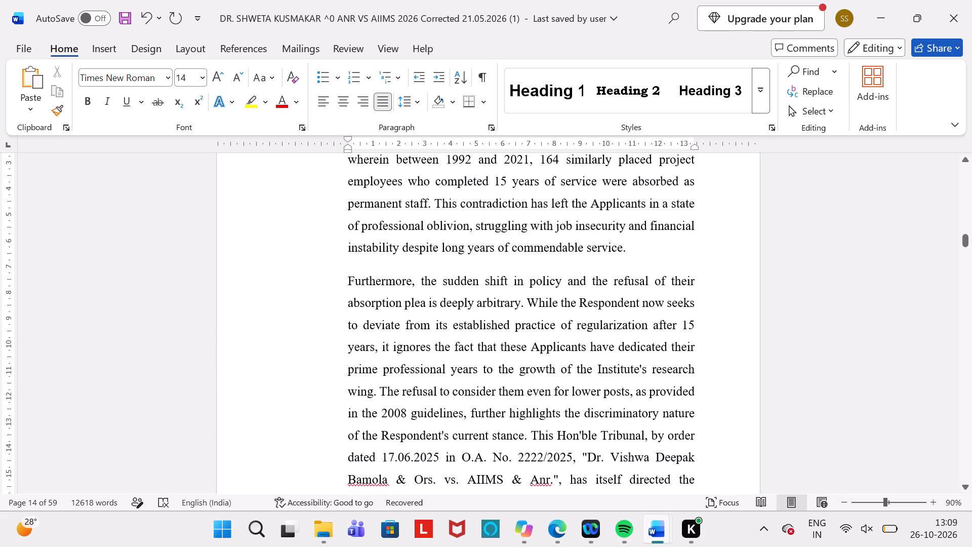
{"action": "key", "text": "Down"}
{"action": "key", "text": "Down"}
{"action": "key", "text": "Down"}
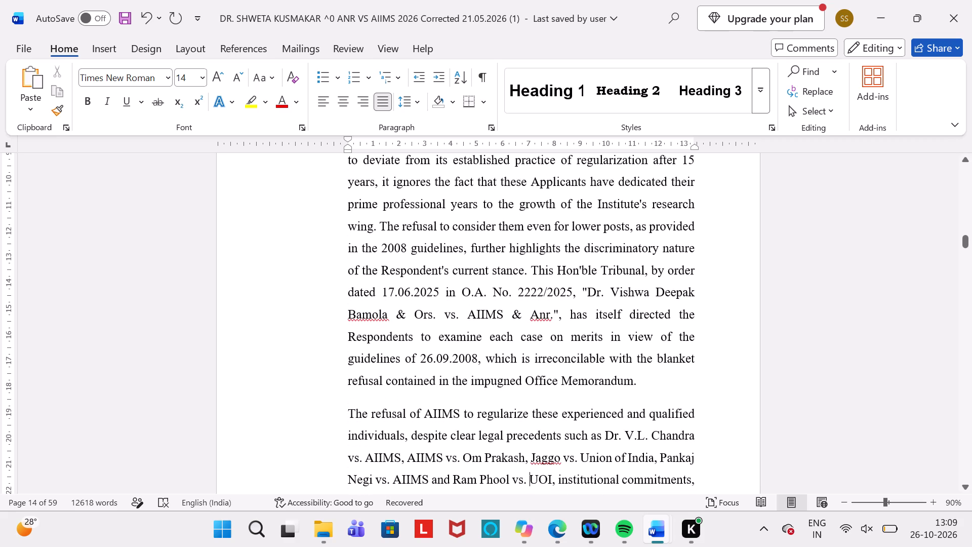
{"action": "key", "text": "Down"}
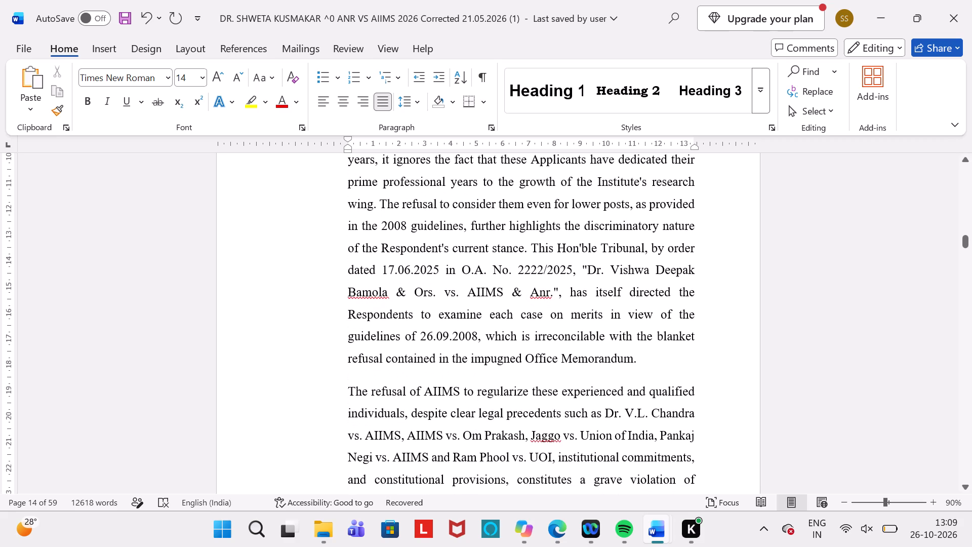
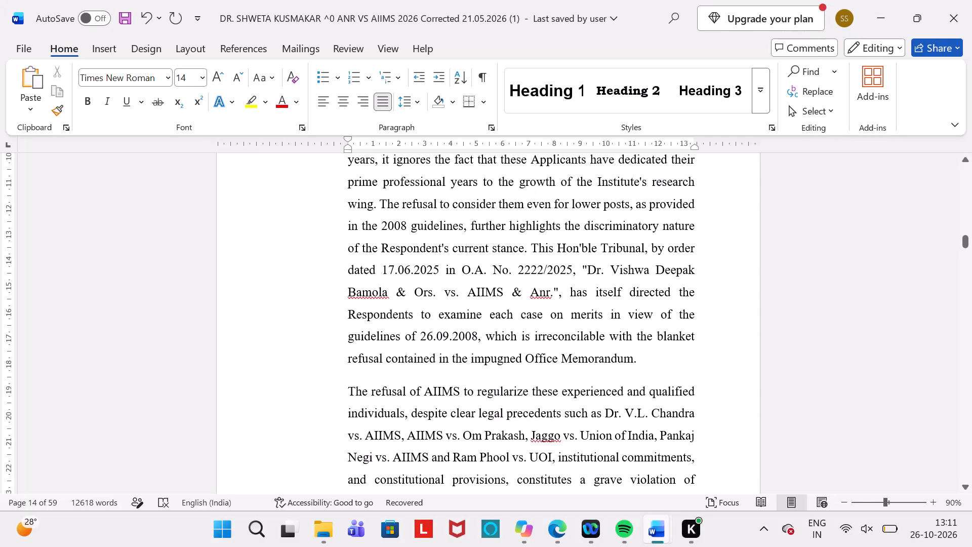
Read the synopsis's closing paragraphs on the refusal to regularize, the cited precedents and the Applicants' request for the Tribunal's intervention.
{"action": "scroll", "coordinate": [628, 407], "scroll_direction": "down", "scroll_amount": 1}
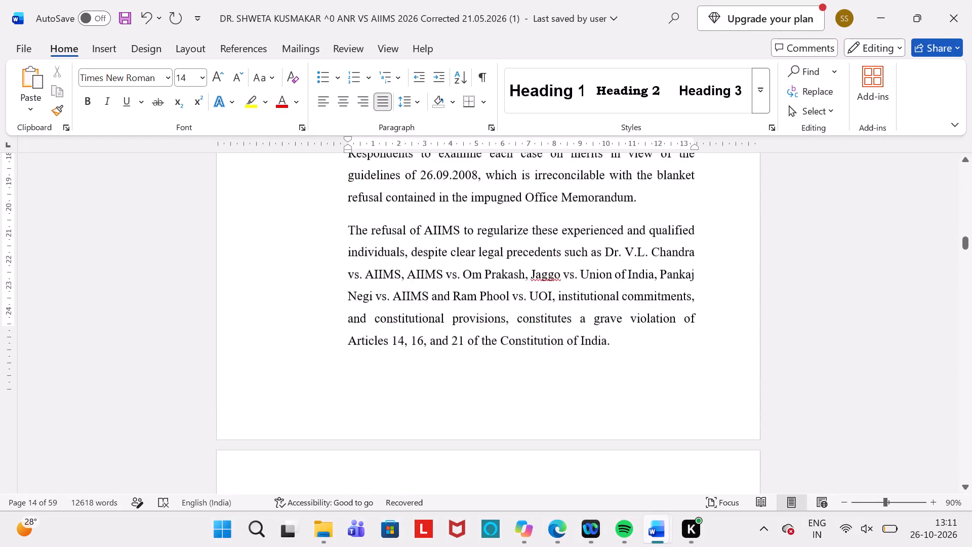
{"action": "scroll", "coordinate": [628, 407], "scroll_direction": "down", "scroll_amount": 4}
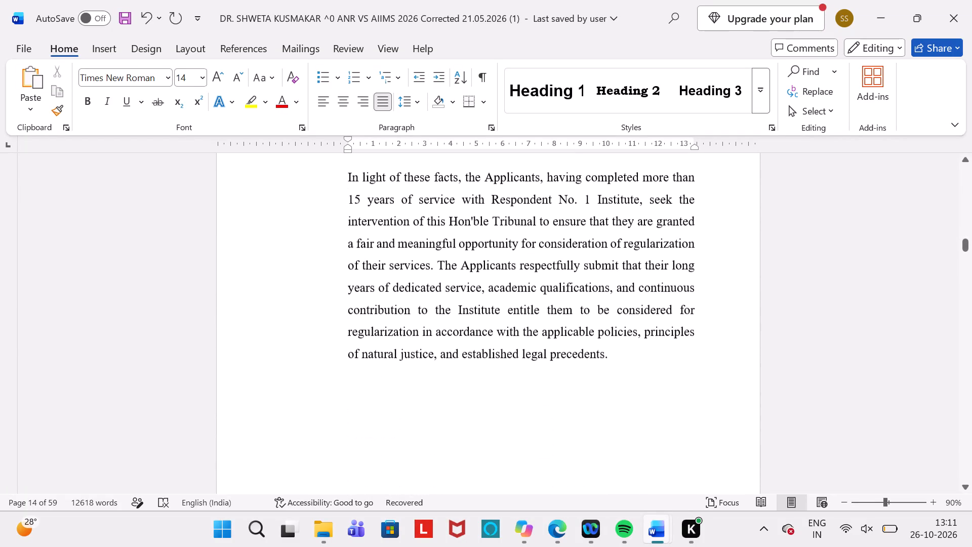
{"action": "scroll", "coordinate": [628, 407], "scroll_direction": "down", "scroll_amount": 4}
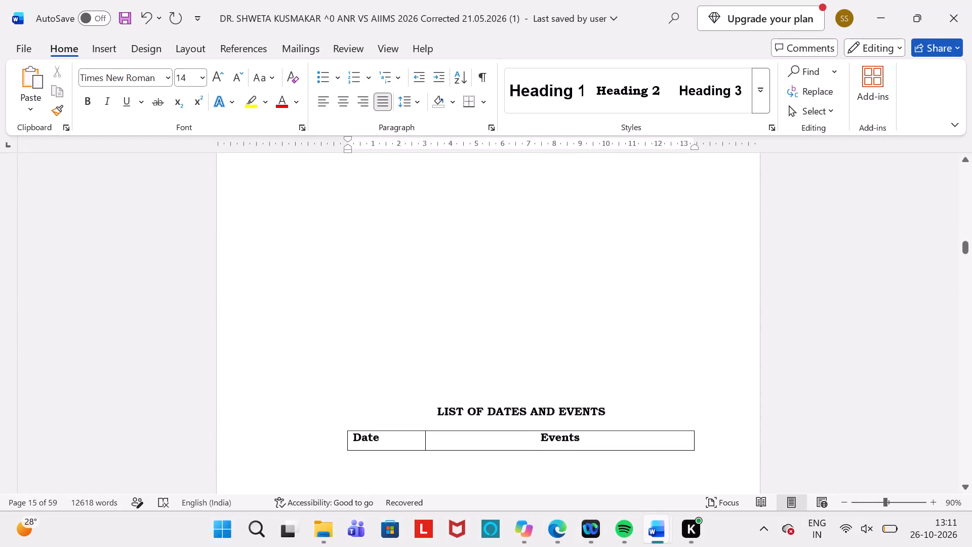
Review the List of Dates and Events table, from the 17.08.2006 entry through the closing row.
{"action": "scroll", "coordinate": [628, 407], "scroll_direction": "down", "scroll_amount": 3}
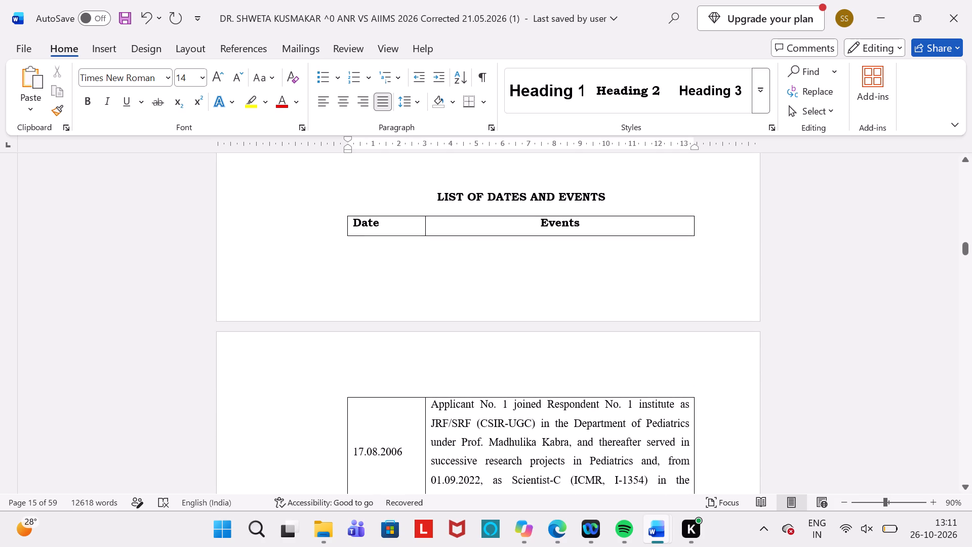
{"action": "scroll", "coordinate": [628, 407], "scroll_direction": "down", "scroll_amount": 1}
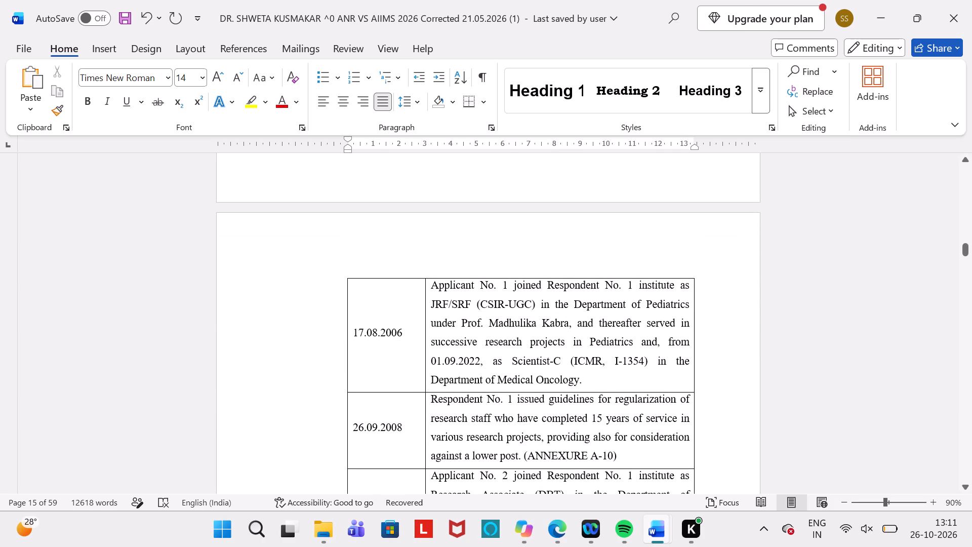
{"action": "scroll", "coordinate": [628, 407], "scroll_direction": "down", "scroll_amount": 1}
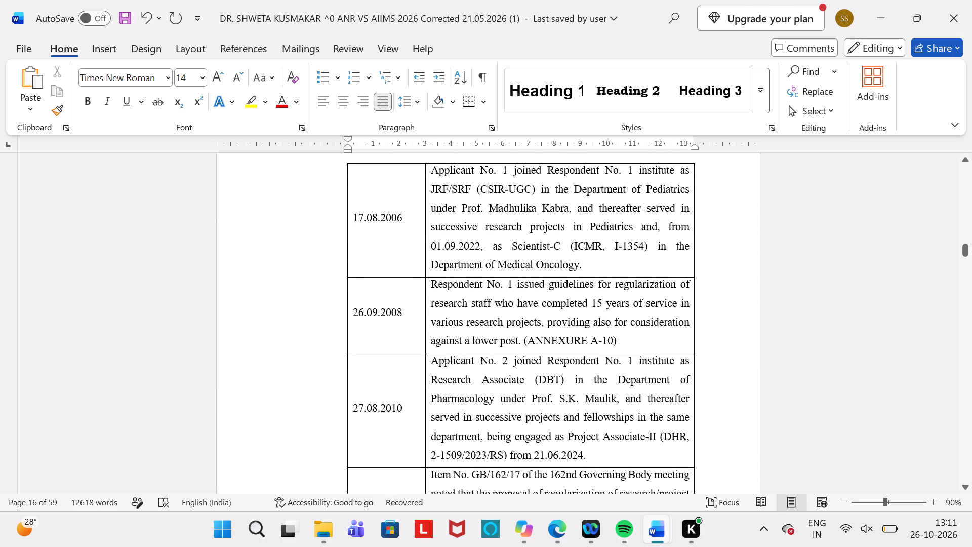
{"action": "scroll", "coordinate": [628, 407], "scroll_direction": "down", "scroll_amount": 1}
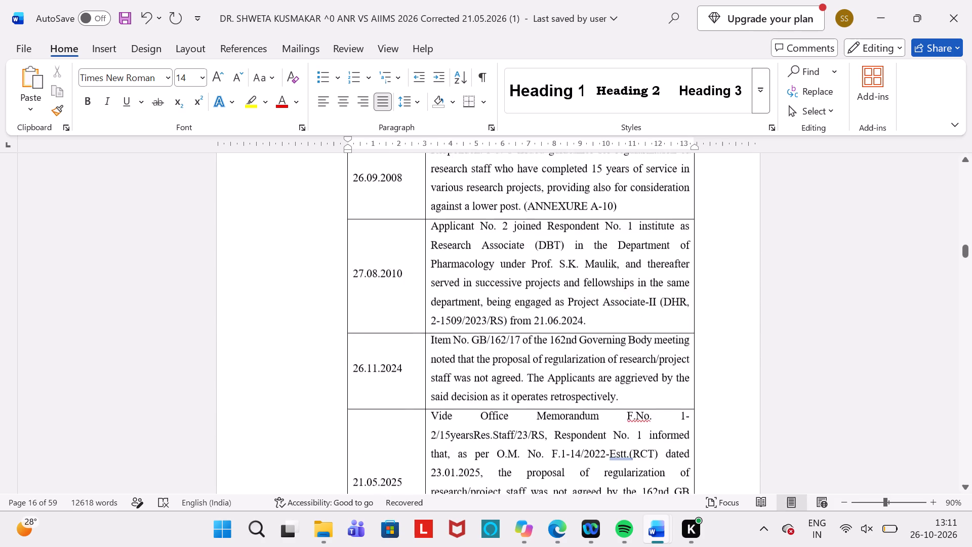
{"action": "scroll", "coordinate": [628, 407], "scroll_direction": "down", "scroll_amount": 2}
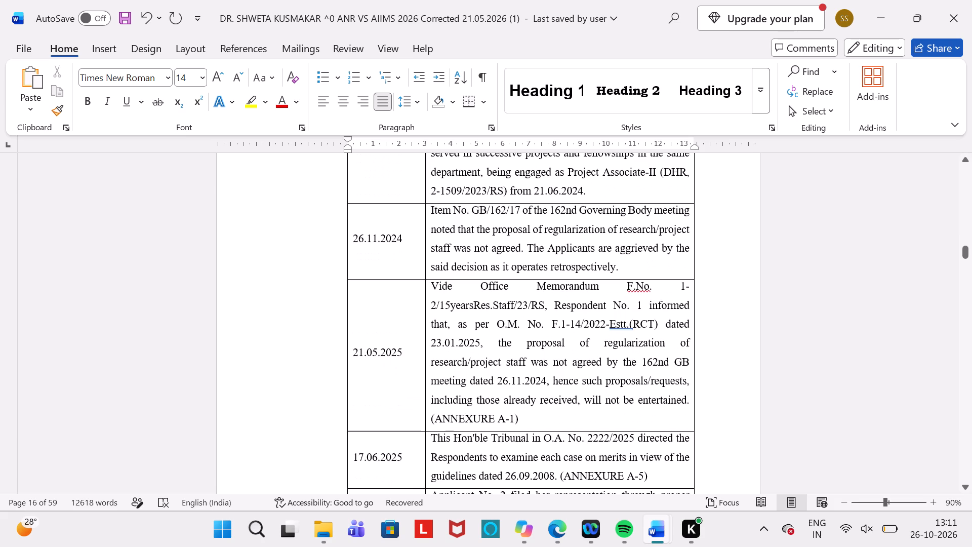
{"action": "scroll", "coordinate": [628, 407], "scroll_direction": "down", "scroll_amount": 2}
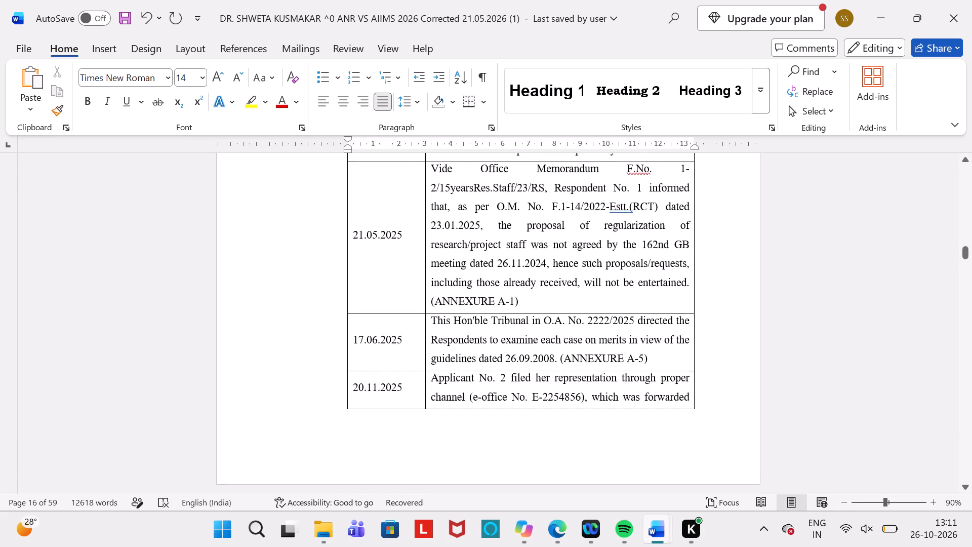
{"action": "scroll", "coordinate": [628, 407], "scroll_direction": "down", "scroll_amount": 4}
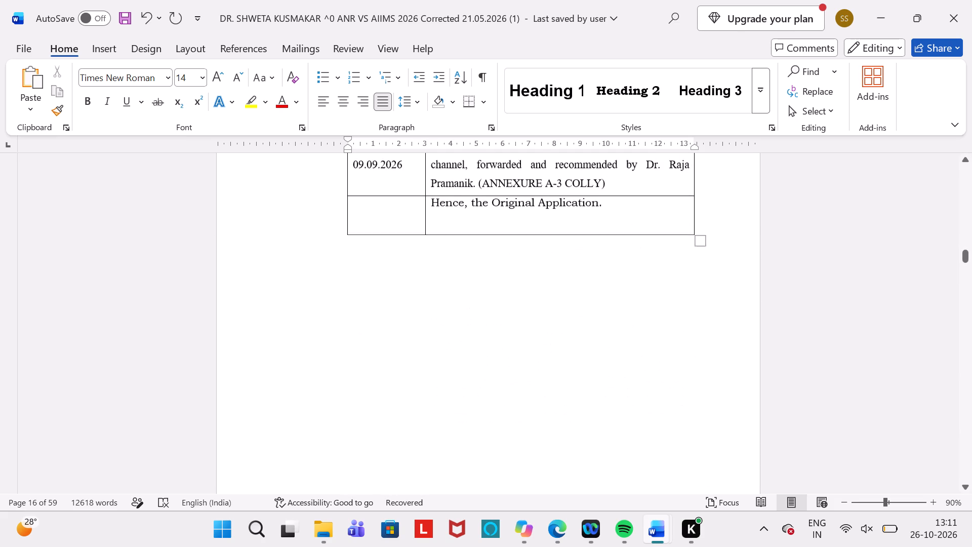
Check the Memo of Parties page, including the applicants' address entries and both respondents' details.
{"action": "scroll", "coordinate": [628, 407], "scroll_direction": "down", "scroll_amount": 4}
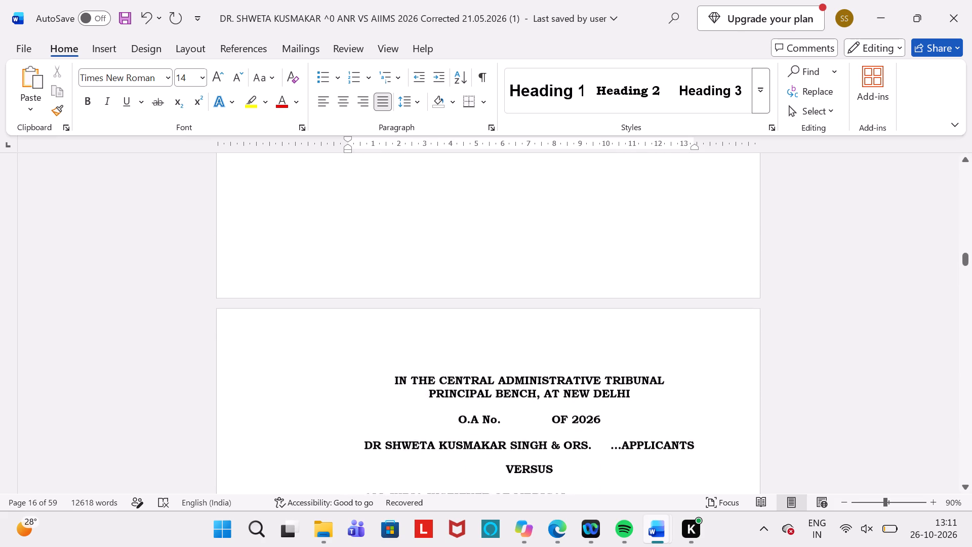
{"action": "scroll", "coordinate": [628, 407], "scroll_direction": "down", "scroll_amount": 2}
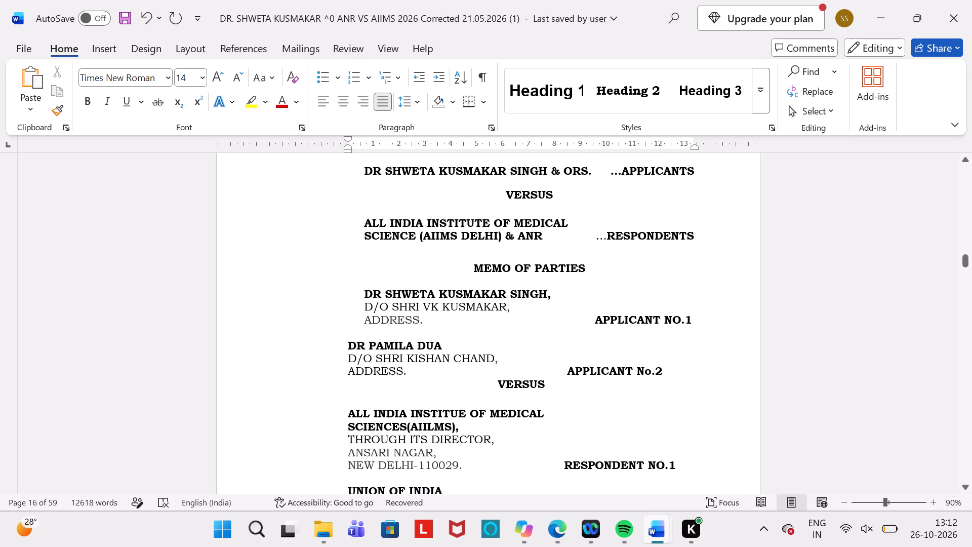
{"action": "scroll", "coordinate": [628, 402], "scroll_direction": "down", "scroll_amount": 1}
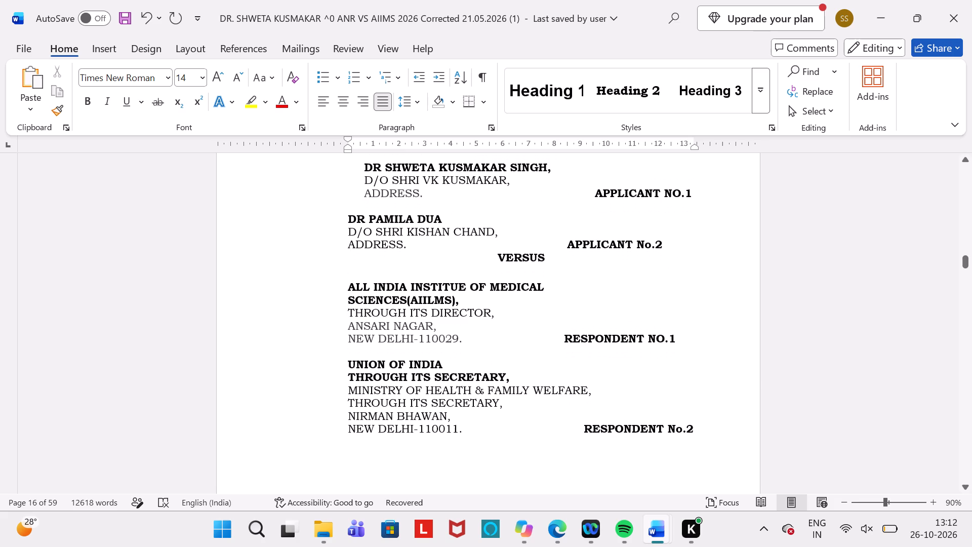
{"action": "scroll", "coordinate": [628, 402], "scroll_direction": "down", "scroll_amount": 2}
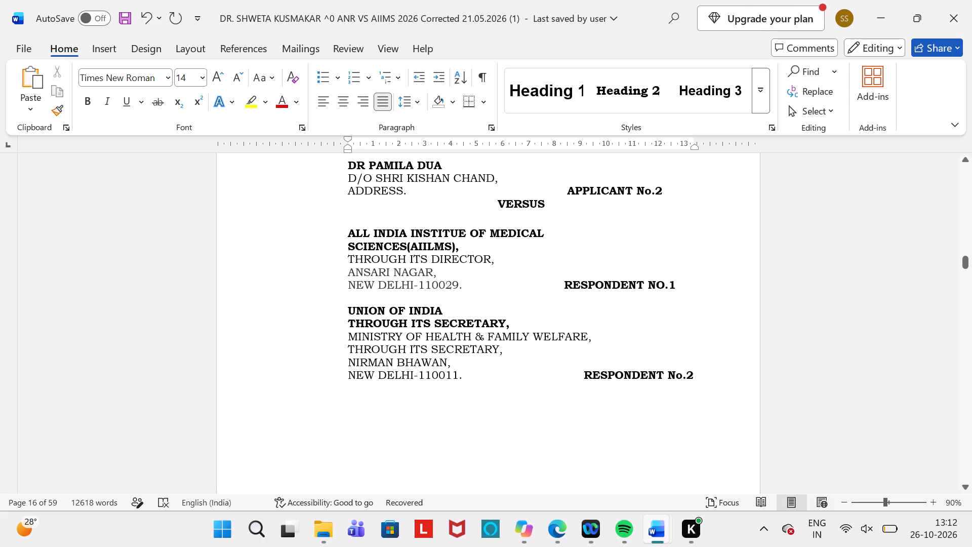
Read the first paragraph of section 1, Particulars of the Order, on the Governing Body's 162nd meeting decision.
{"action": "key", "text": "Down"}
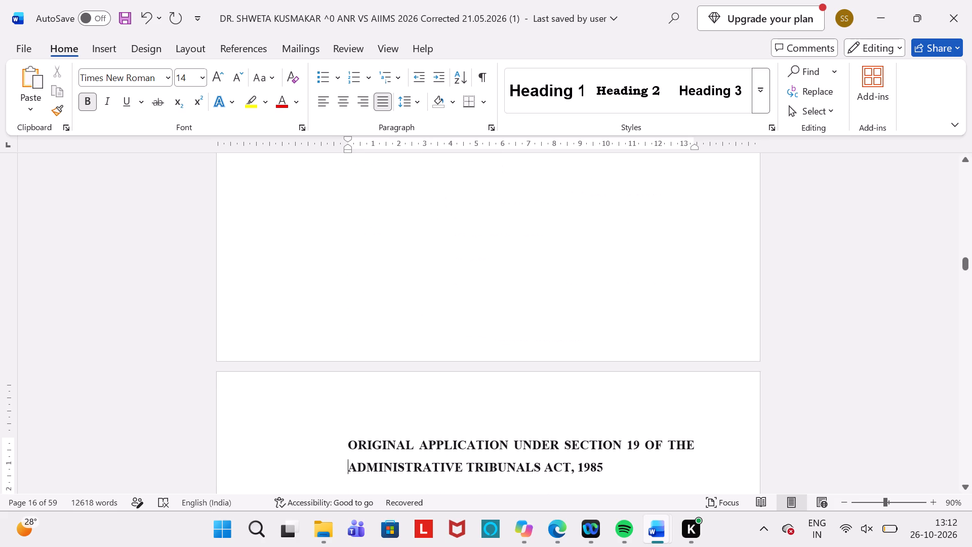
{"action": "key", "text": "Down"}
{"action": "key", "text": "Down"}
{"action": "key", "text": "Down"}
{"action": "key", "text": "Down"}
{"action": "key", "text": "Down"}
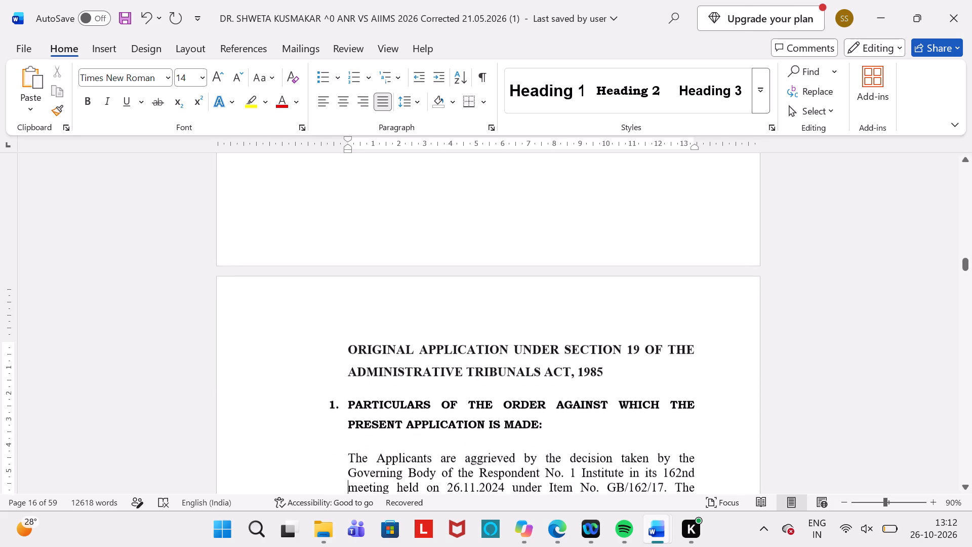
{"action": "key", "text": "Down"}
{"action": "key", "text": "Down"}
{"action": "key", "text": "Down"}
{"action": "key", "text": "Down"}
{"action": "key", "text": "Down"}
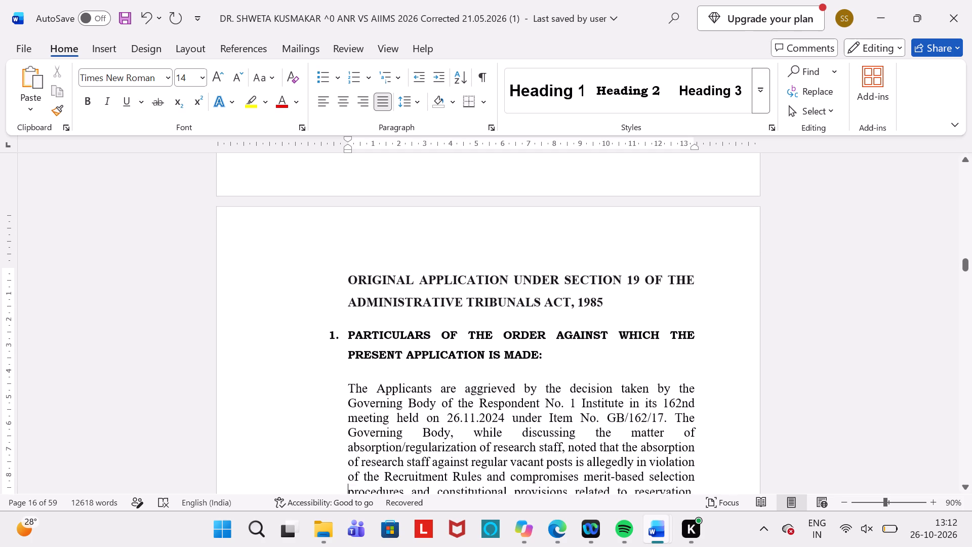
{"action": "key", "text": "Down"}
{"action": "key", "text": "Down"}
{"action": "key", "text": "Down"}
{"action": "key", "text": "Down"}
{"action": "key", "text": "Down"}
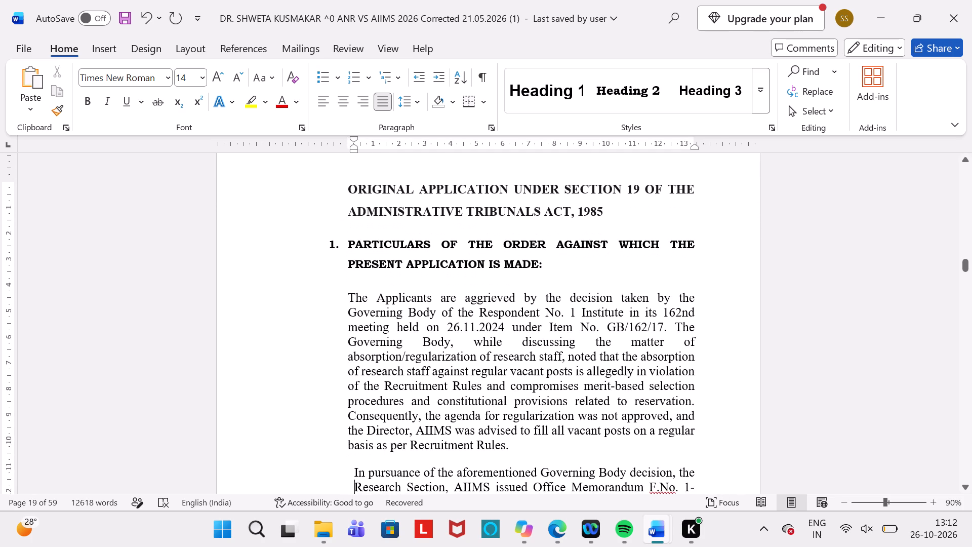
Read the section 1 paragraphs on the Office Memorandum dated 21.05.2025 and the Applicants' challenge to it.
{"action": "key", "text": "Down"}
{"action": "key", "text": "Down"}
{"action": "key", "text": "Down"}
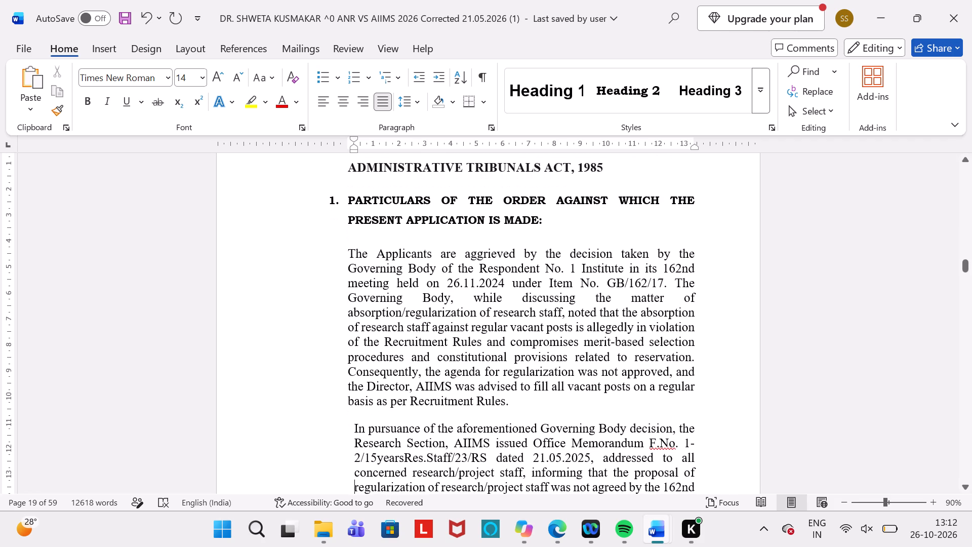
{"action": "key", "text": "Down"}
{"action": "key", "text": "Down"}
{"action": "key", "text": "Down"}
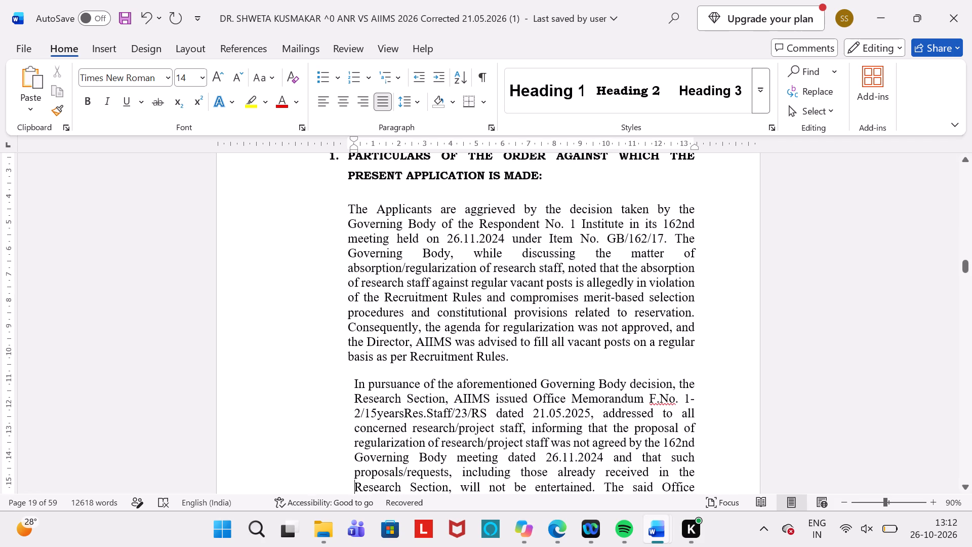
{"action": "key", "text": "Down"}
{"action": "key", "text": "Down"}
{"action": "key", "text": "Down"}
{"action": "key", "text": "Down"}
{"action": "key", "text": "Down"}
{"action": "key", "text": "Down"}
{"action": "key", "text": "Down"}
{"action": "key", "text": "Down"}
{"action": "key", "text": "Down"}
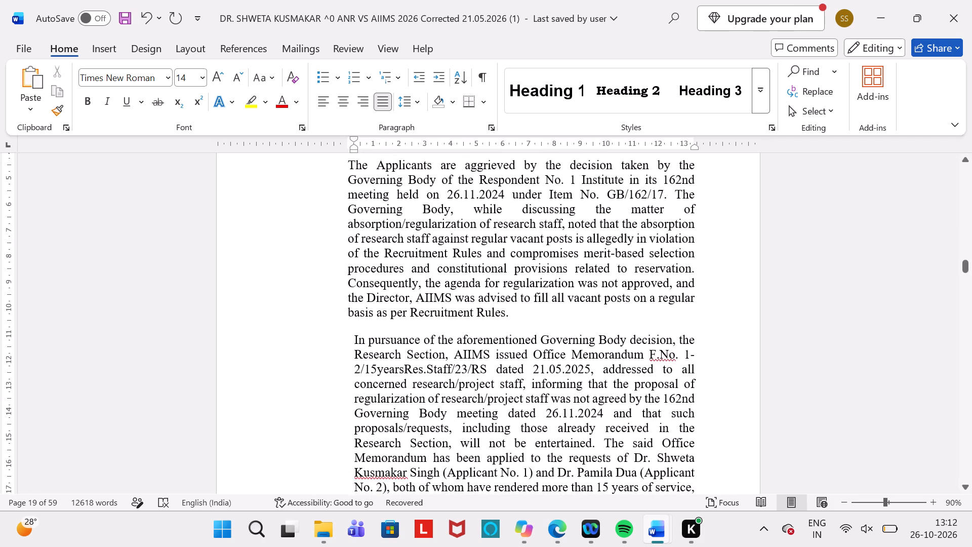
{"action": "key", "text": "Down"}
{"action": "key", "text": "Down"}
{"action": "key", "text": "Down"}
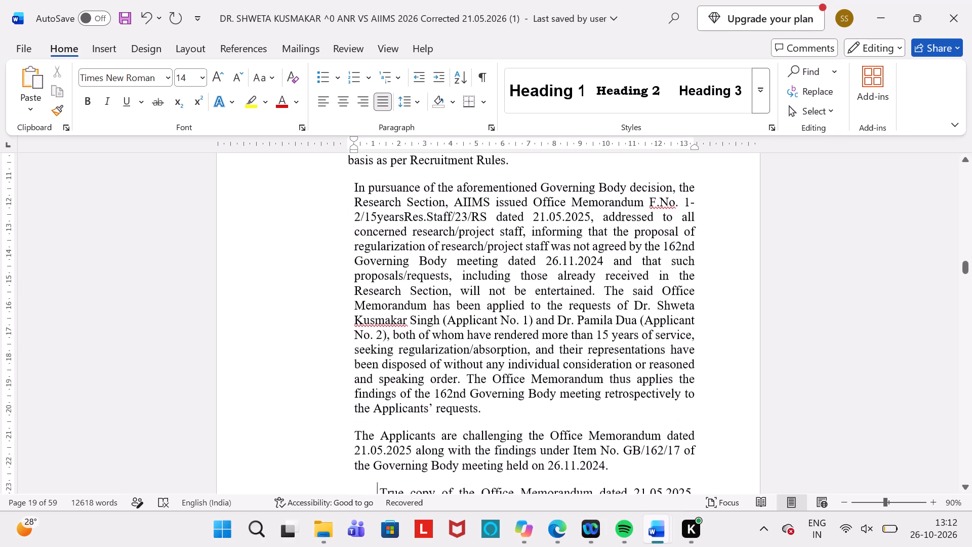
Review the Annexure A-1 reference paragraph and sections 2 and 3 on the Tribunal's jurisdiction and limitation.
{"action": "key", "text": "Down"}
{"action": "key", "text": "Down"}
{"action": "key", "text": "Down"}
{"action": "key", "text": "Down"}
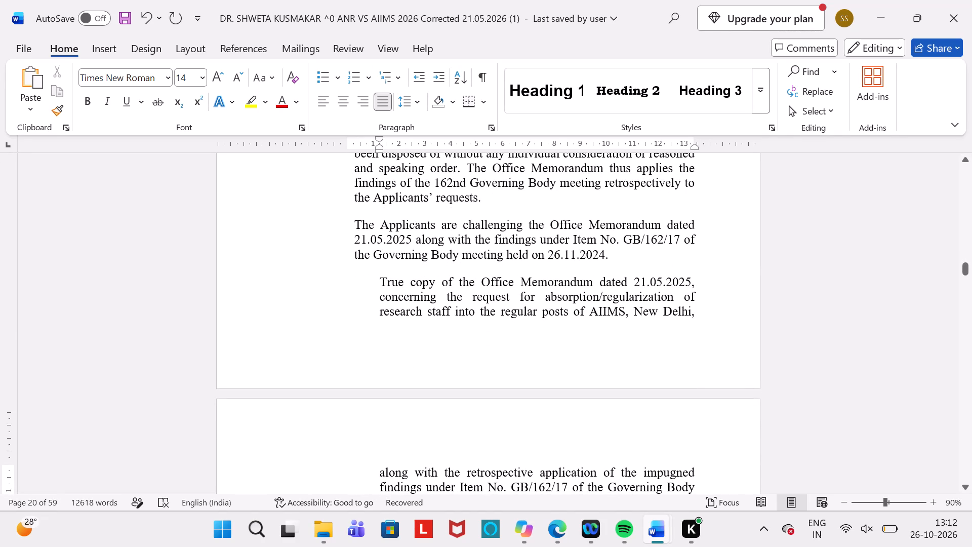
{"action": "key", "text": "Down"}
{"action": "key", "text": "Down"}
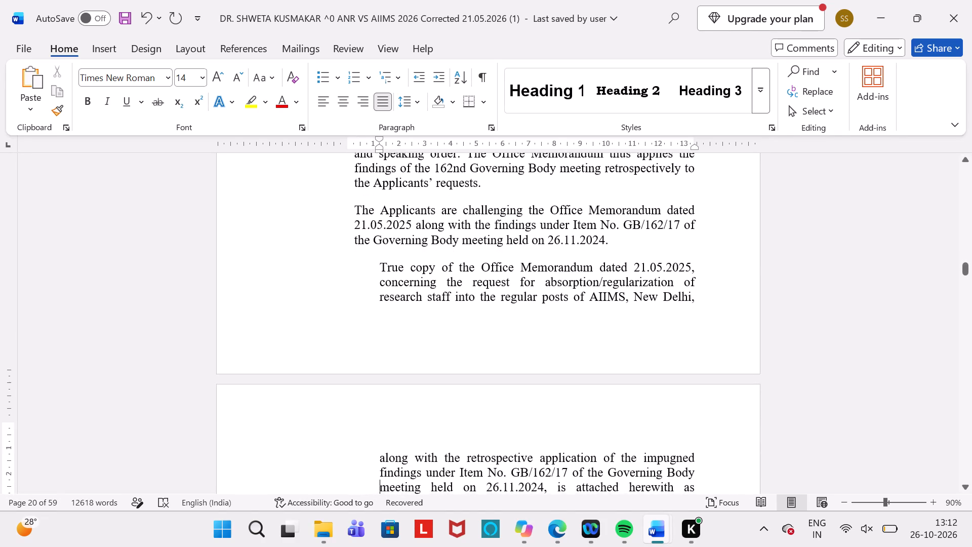
{"action": "key", "text": "Down"}
{"action": "key", "text": "Down"}
{"action": "key", "text": "Down"}
{"action": "key", "text": "Down"}
{"action": "key", "text": "Down"}
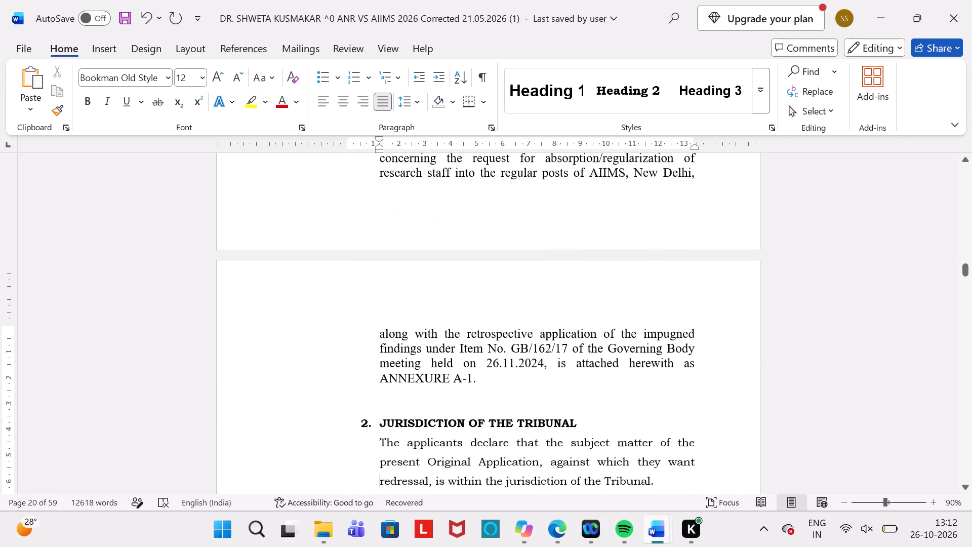
{"action": "key", "text": "Down"}
{"action": "key", "text": "Down"}
{"action": "key", "text": "Down"}
{"action": "key", "text": "Down"}
{"action": "key", "text": "Down"}
{"action": "key", "text": "Down"}
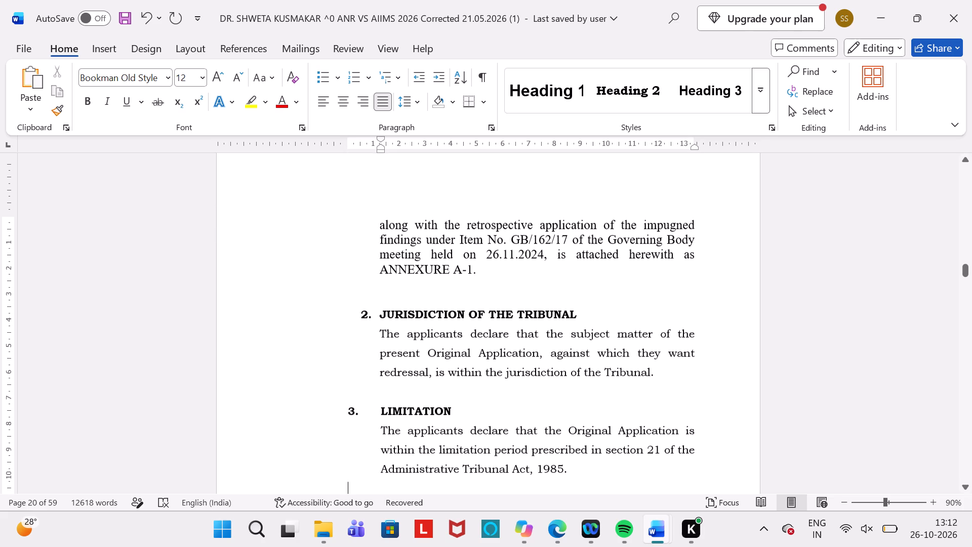
Return to the paragraph challenging the Office Memorandum and recheck the Annexure A-1 reference, Jurisdiction and Limitation sections.
{"action": "key", "text": "Up"}
{"action": "key", "text": "Up"}
{"action": "key", "text": "Up"}
{"action": "key", "text": "Up"}
{"action": "key", "text": "Up"}
{"action": "key", "text": "Up"}
{"action": "key", "text": "Up"}
{"action": "key", "text": "Up"}
{"action": "key", "text": "Up"}
{"action": "key", "text": "Up"}
{"action": "key", "text": "Up"}
{"action": "key", "text": "Up"}
{"action": "key", "text": "Up"}
{"action": "key", "text": "Up"}
{"action": "key", "text": "Up"}
{"action": "key", "text": "Up"}
{"action": "key", "text": "Up"}
{"action": "key", "text": "Up"}
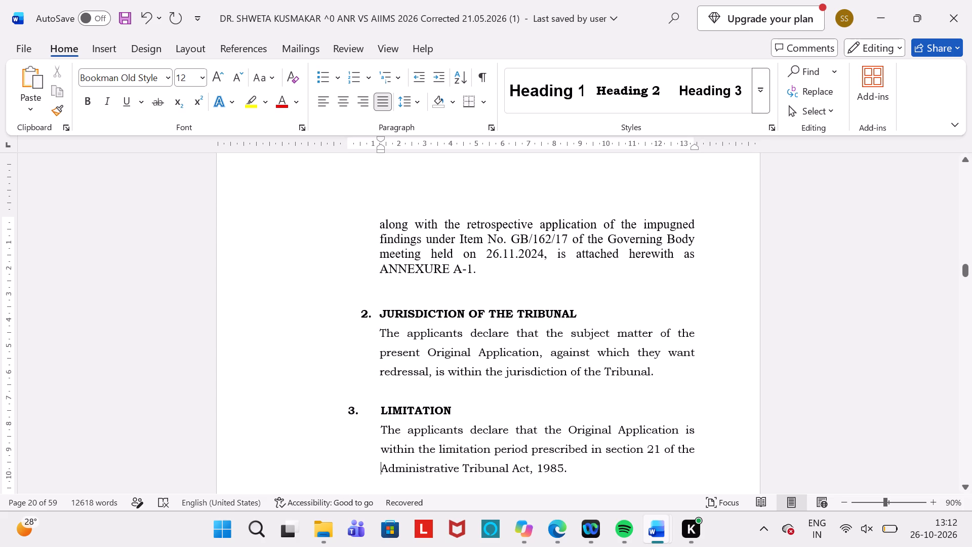
{"action": "key", "text": "Up"}
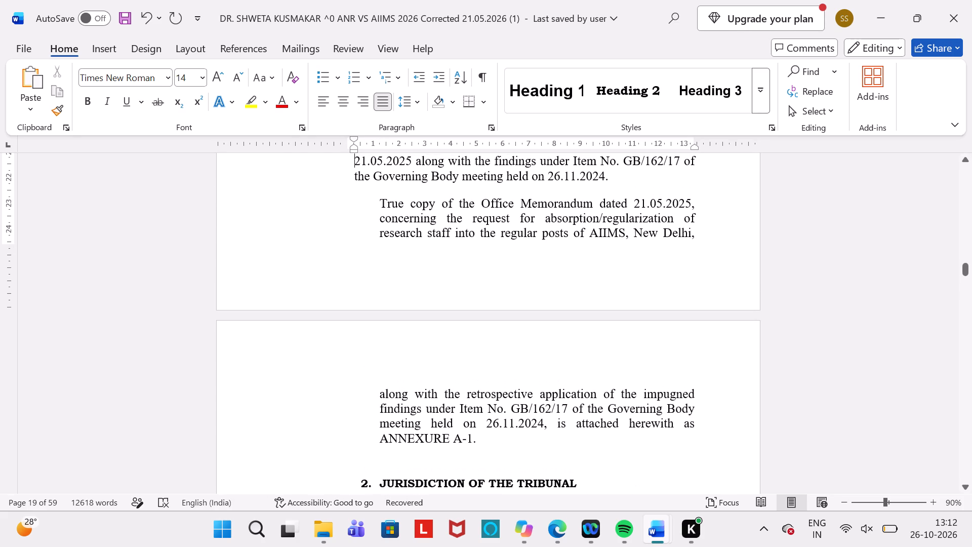
{"action": "key", "text": "Down"}
{"action": "key", "text": "Down"}
{"action": "key", "text": "Down"}
{"action": "key", "text": "Down"}
{"action": "key", "text": "Down"}
{"action": "key", "text": "Down"}
{"action": "key", "text": "Down"}
{"action": "key", "text": "Down"}
{"action": "key", "text": "Down"}
{"action": "key", "text": "Down"}
{"action": "key", "text": "Down"}
{"action": "key", "text": "Down"}
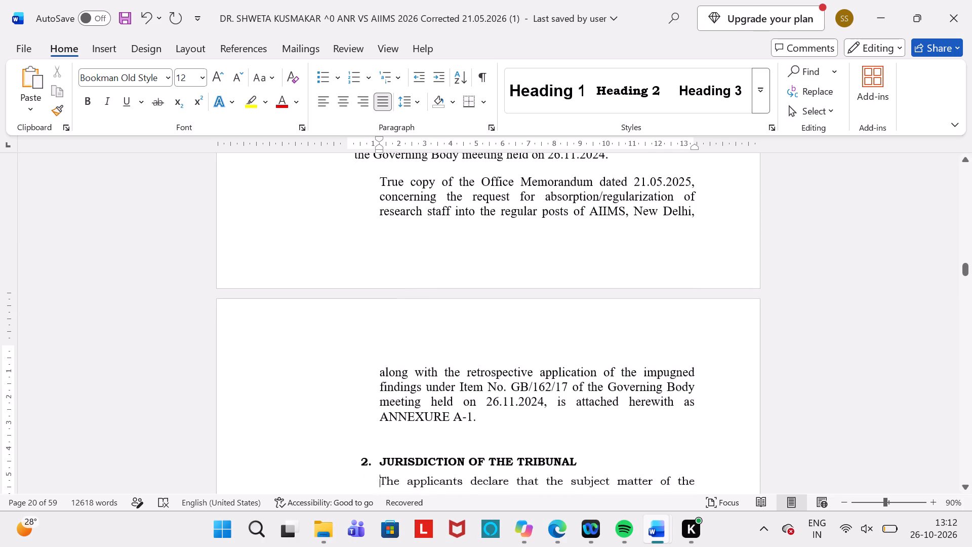
{"action": "key", "text": "Down"}
{"action": "key", "text": "Down"}
{"action": "key", "text": "Down"}
{"action": "key", "text": "Down"}
{"action": "key", "text": "Down"}
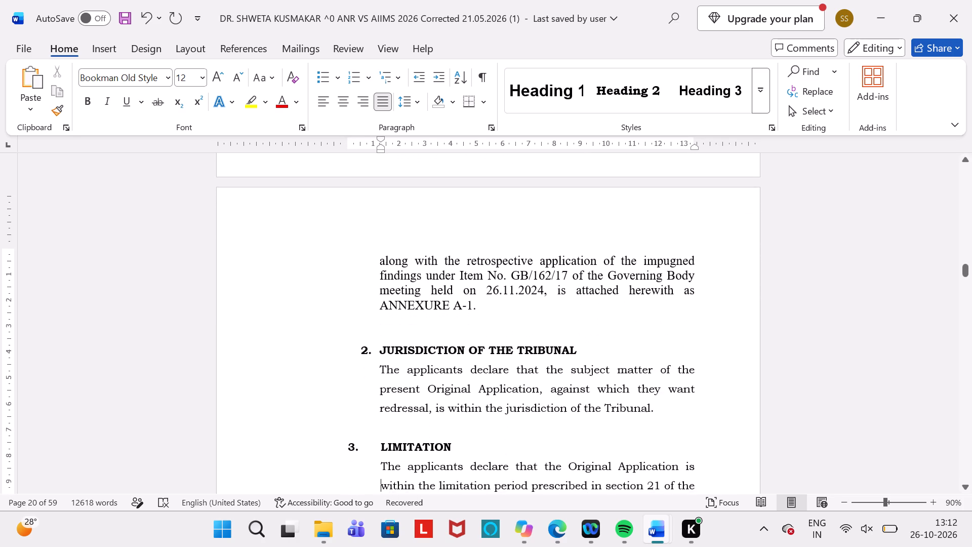
{"action": "key", "text": "Down"}
{"action": "key", "text": "Down"}
{"action": "key", "text": "Down"}
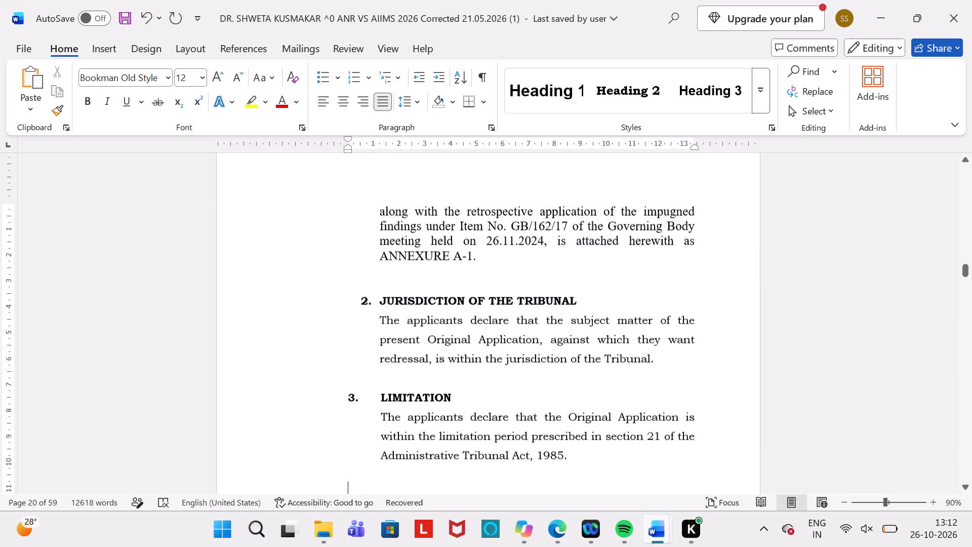
Read the Facts of the Case from paragraph 4.1 through the statement of both Applicants' present engagement status.
{"action": "key", "text": "Down"}
{"action": "key", "text": "Down"}
{"action": "key", "text": "Down"}
{"action": "key", "text": "Down"}
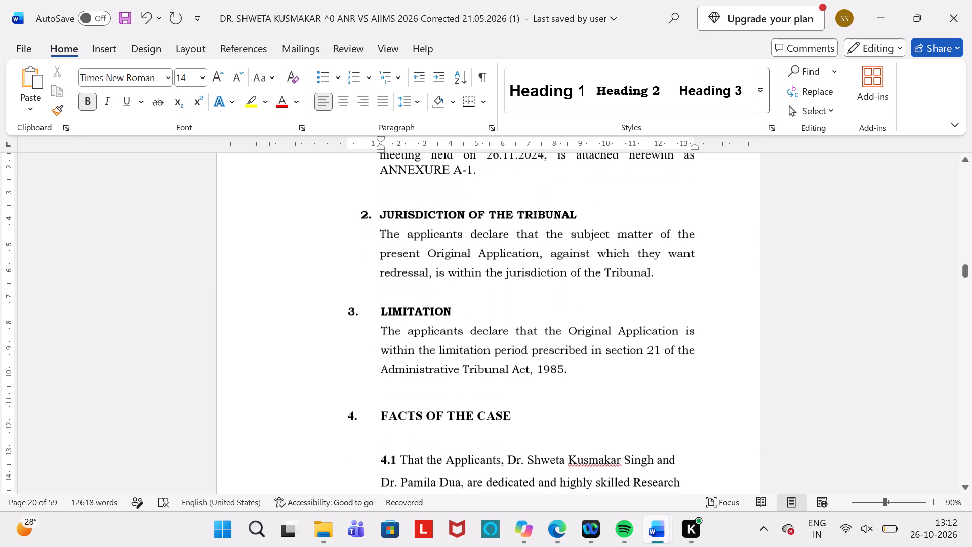
{"action": "key", "text": "Down"}
{"action": "key", "text": "Down"}
{"action": "key", "text": "Down"}
{"action": "key", "text": "Down"}
{"action": "key", "text": "Down"}
{"action": "key", "text": "Down"}
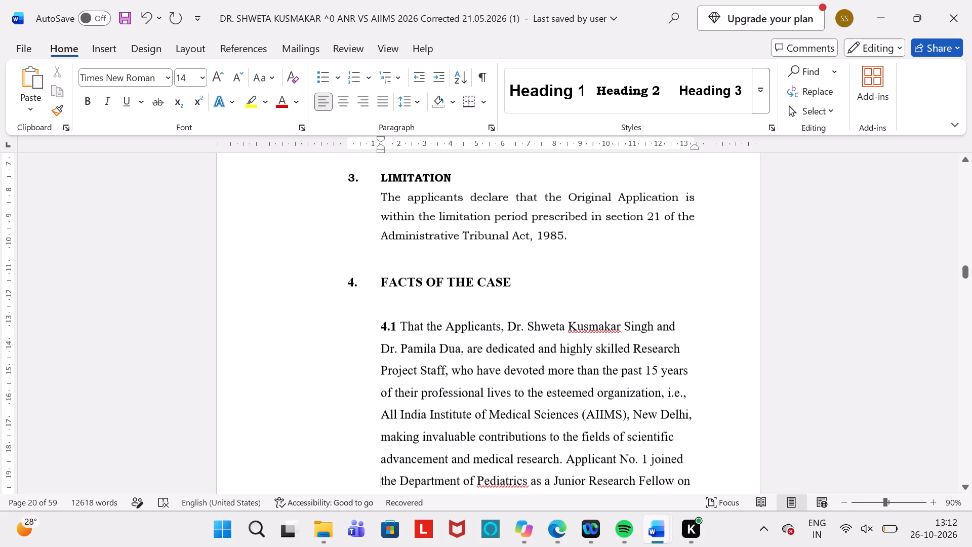
{"action": "key", "text": "Down"}
{"action": "key", "text": "Down"}
{"action": "key", "text": "Down"}
{"action": "key", "text": "Down"}
{"action": "key", "text": "Down"}
{"action": "key", "text": "Down"}
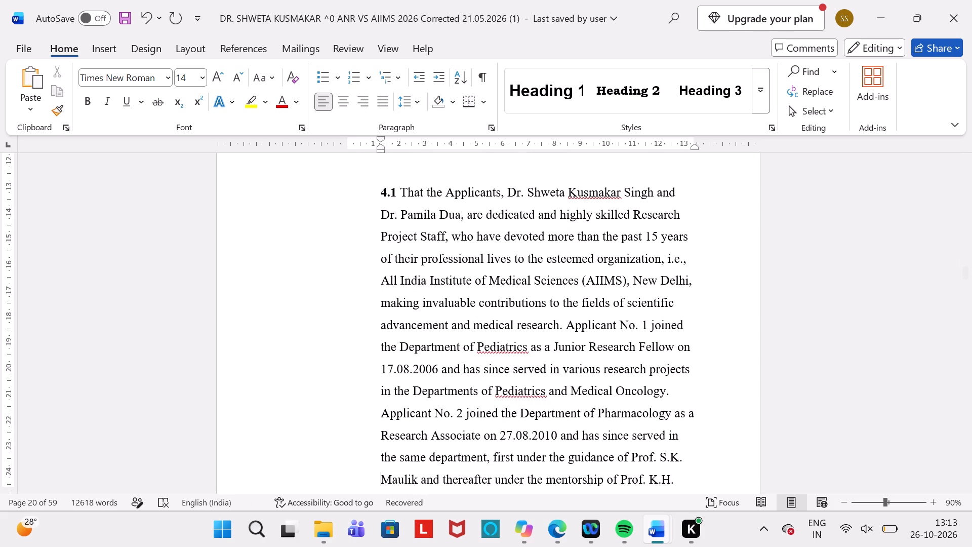
Return to the start of paragraph 4.1 and reread the Applicants' joining dates, departments and supervising professors.
{"action": "key", "text": "Down"}
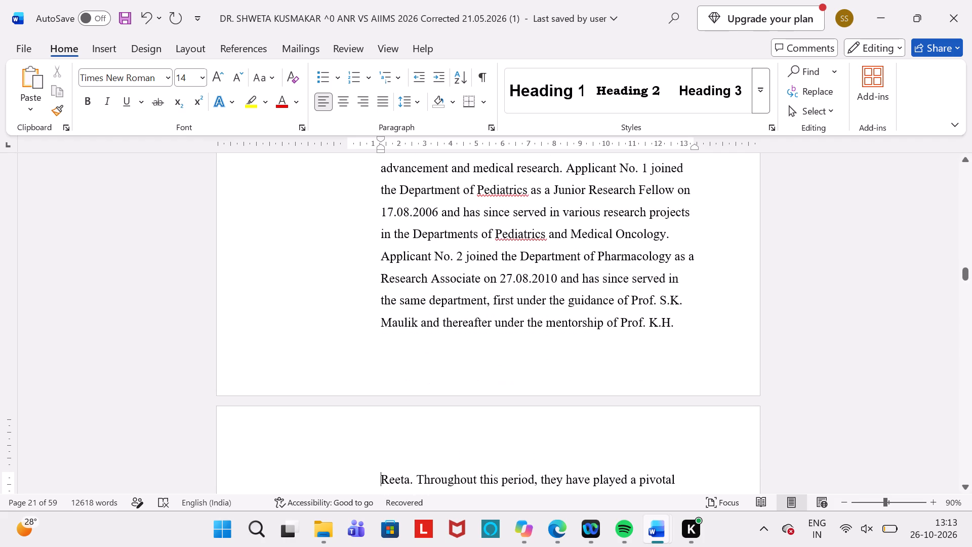
{"action": "key", "text": "Up"}
{"action": "key", "text": "Up"}
{"action": "key", "text": "Up"}
{"action": "key", "text": "Up"}
{"action": "key", "text": "Up"}
{"action": "key", "text": "Up"}
{"action": "key", "text": "Up"}
{"action": "key", "text": "Up"}
{"action": "key", "text": "Up"}
{"action": "key", "text": "Up"}
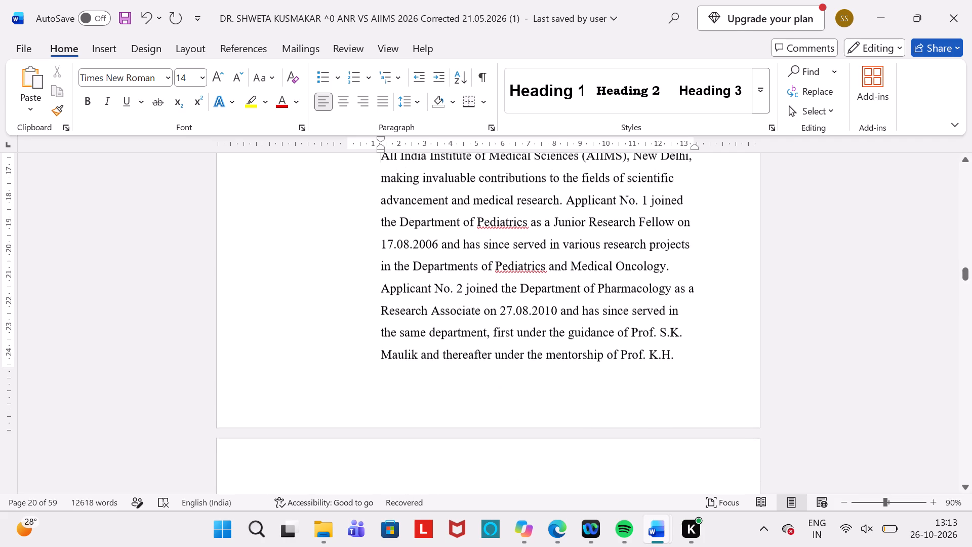
{"action": "key", "text": "Up"}
{"action": "key", "text": "Up"}
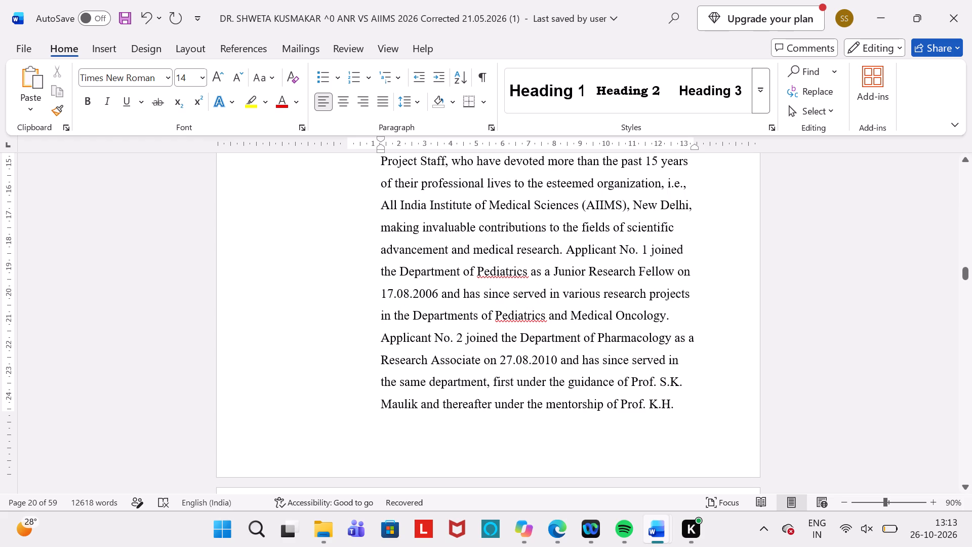
{"action": "key", "text": "Up"}
{"action": "key", "text": "Up"}
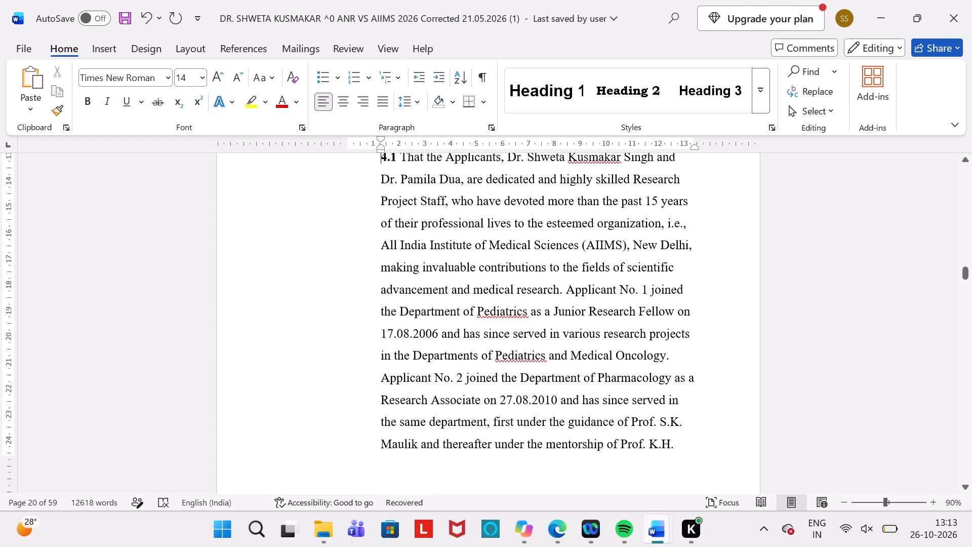
{"action": "key", "text": "Down"}
{"action": "key", "text": "Down"}
{"action": "key", "text": "Down"}
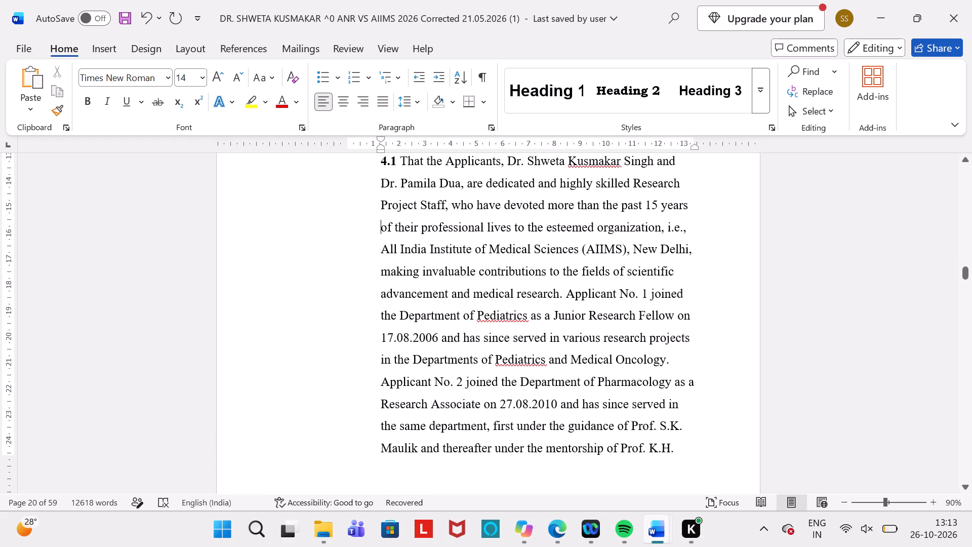
{"action": "key", "text": "Down"}
{"action": "key", "text": "Down"}
{"action": "key", "text": "Down"}
{"action": "key", "text": "Down"}
{"action": "key", "text": "Down"}
{"action": "key", "text": "Down"}
{"action": "key", "text": "Down"}
{"action": "key", "text": "Down"}
{"action": "key", "text": "Down"}
{"action": "key", "text": "Down"}
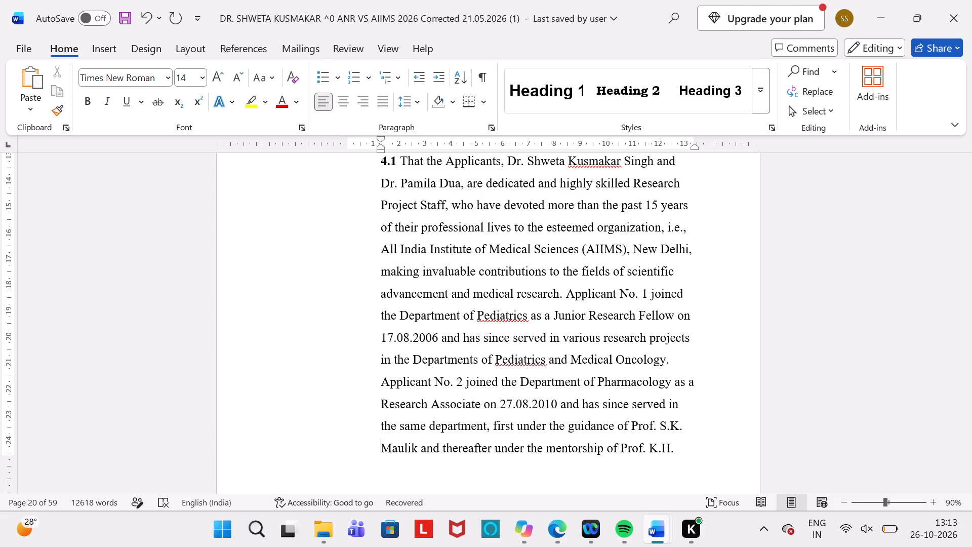
Read the rest of paragraph 4.1, from the Applicants' contributions and claim for regularization to the bracketed statement of their present status.
{"action": "key", "text": "Down"}
{"action": "key", "text": "Down"}
{"action": "key", "text": "Down"}
{"action": "key", "text": "Down"}
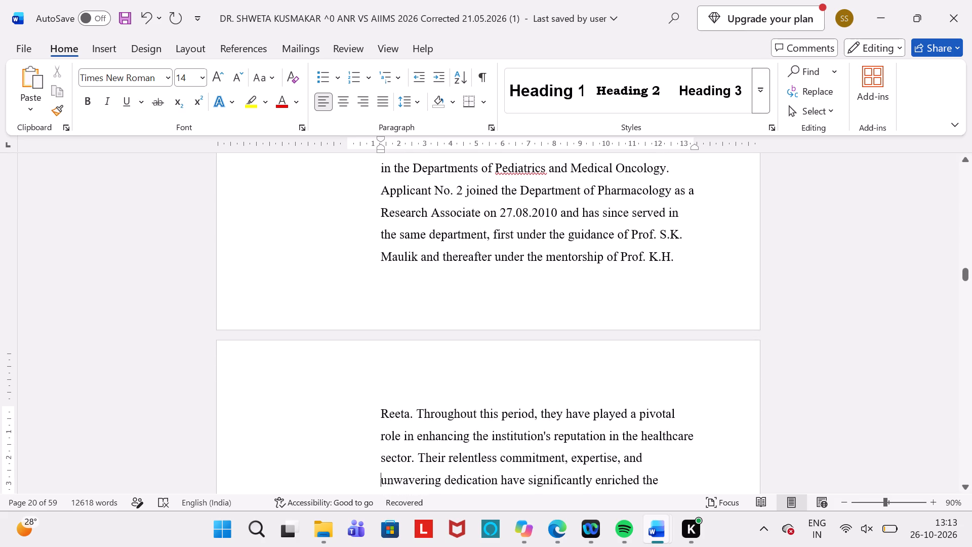
{"action": "key", "text": "Down"}
{"action": "key", "text": "Down"}
{"action": "key", "text": "Down"}
{"action": "key", "text": "Down"}
{"action": "key", "text": "Down"}
{"action": "key", "text": "Down"}
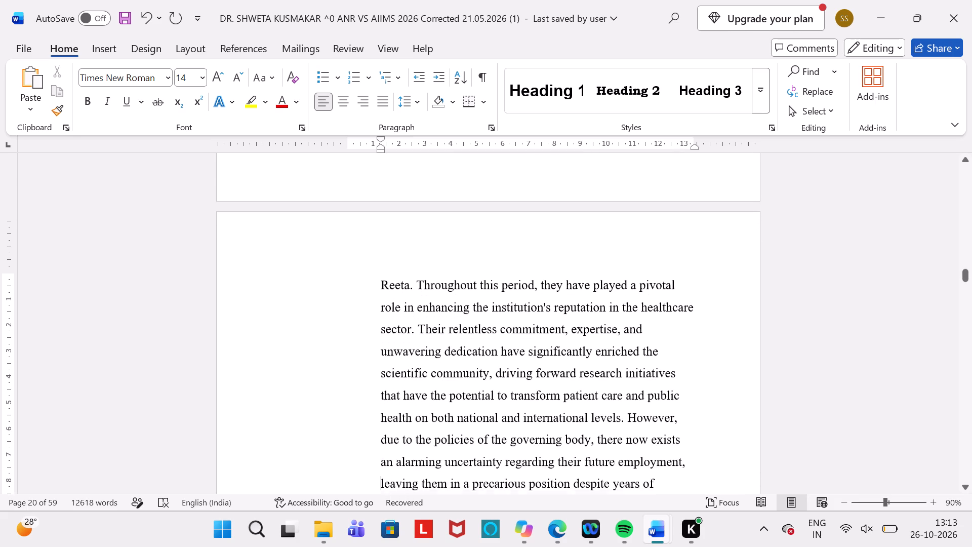
{"action": "key", "text": "Down"}
{"action": "key", "text": "Down"}
{"action": "key", "text": "Down"}
{"action": "key", "text": "Down"}
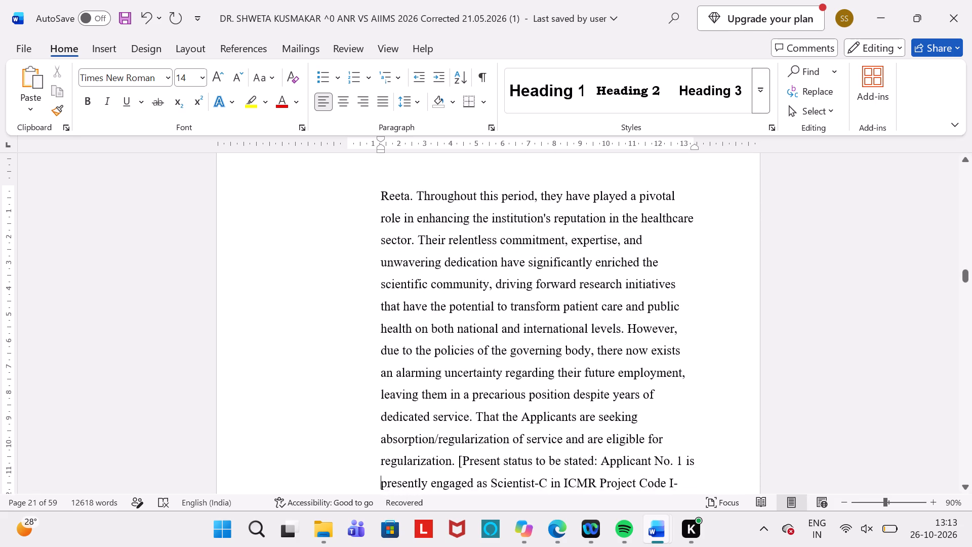
{"action": "key", "text": "Down"}
{"action": "key", "text": "Down"}
{"action": "key", "text": "Down"}
{"action": "key", "text": "Down"}
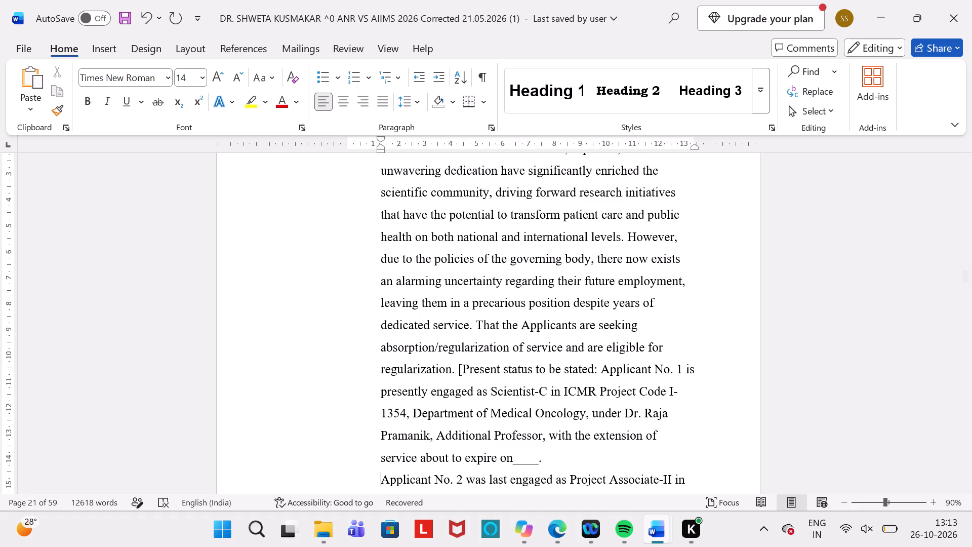
Cut "with the extension of service about to expire on____." from Applicant No. 1's status in paragraph 4.1, ending the sentence with a full stop after "Additional Professor".
{"action": "key", "text": "Up"}
{"action": "key", "text": "Up"}
{"action": "key", "text": "Right"}
{"action": "key", "text": "Right"}
{"action": "key", "text": "Right"}
{"action": "key", "text": "Right"}
{"action": "key", "text": "Right"}
{"action": "key", "text": "Right"}
{"action": "key", "text": "Right"}
{"action": "key", "text": "Right"}
{"action": "key", "text": "Right"}
{"action": "key", "text": "Right"}
{"action": "key", "text": "Right"}
{"action": "key", "text": "Right"}
{"action": "key", "text": "Right"}
{"action": "key", "text": "Right"}
{"action": "key", "text": "Right"}
{"action": "key", "text": "Right"}
{"action": "key", "text": "Right"}
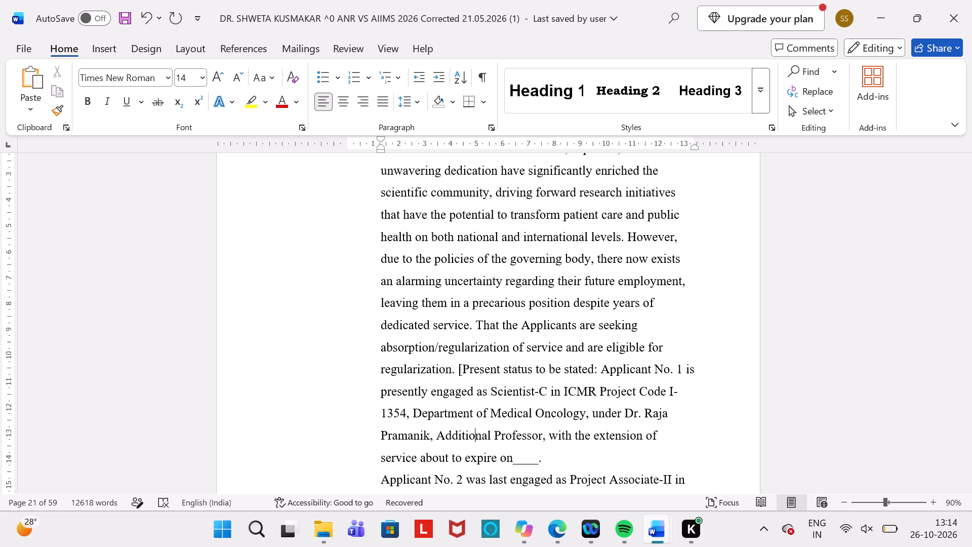
{"action": "key", "text": "Right"}
{"action": "key", "text": "Right"}
{"action": "key", "text": "Right"}
{"action": "key", "text": "Right"}
{"action": "key", "text": "Right"}
{"action": "key", "text": "Right"}
{"action": "key", "text": "Right"}
{"action": "key", "text": "Right"}
{"action": "key", "text": "Right"}
{"action": "key", "text": "Right"}
{"action": "key", "text": "Right"}
{"action": "key", "text": "Right"}
{"action": "key", "text": "Right"}
{"action": "key", "text": "Right"}
{"action": "key", "text": "Right"}
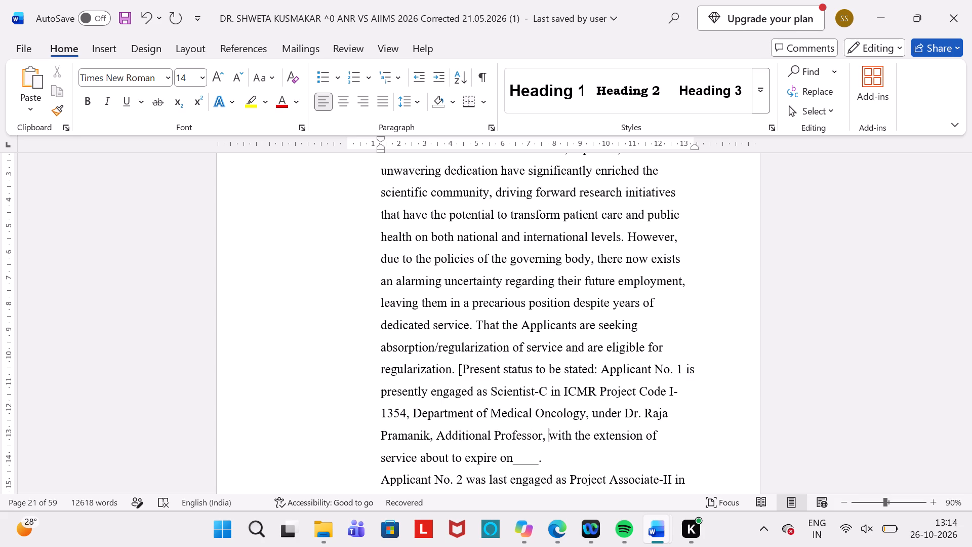
{"action": "left_click", "coordinate": [628, 402]}
{"action": "left_click_drag", "start_coordinate": [546, 439], "coordinate": [559, 437]}
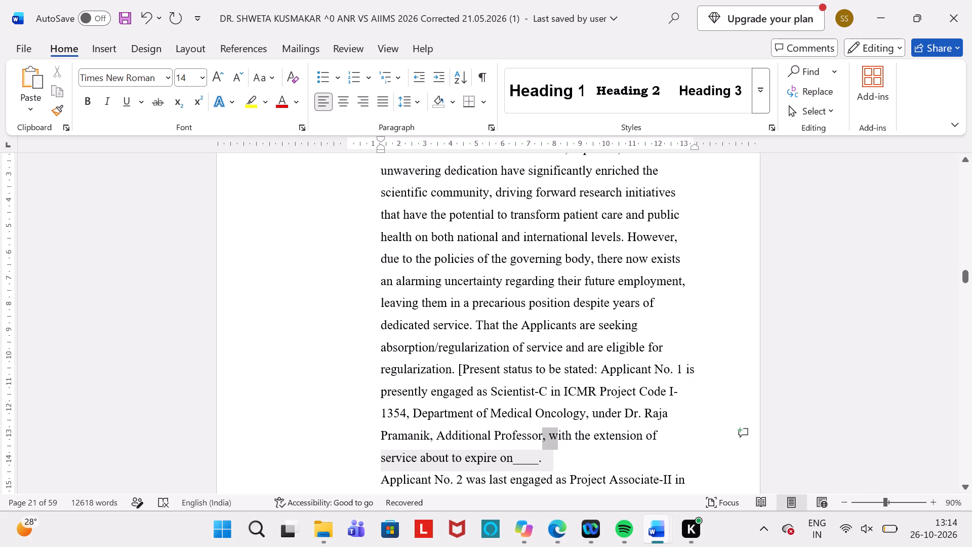
{"action": "left_click_drag", "start_coordinate": [559, 437], "coordinate": [559, 429]}
{"action": "left_click", "coordinate": [559, 429]}
{"action": "left_click", "coordinate": [550, 431]}
{"action": "left_click_drag", "start_coordinate": [550, 431], "coordinate": [546, 462]}
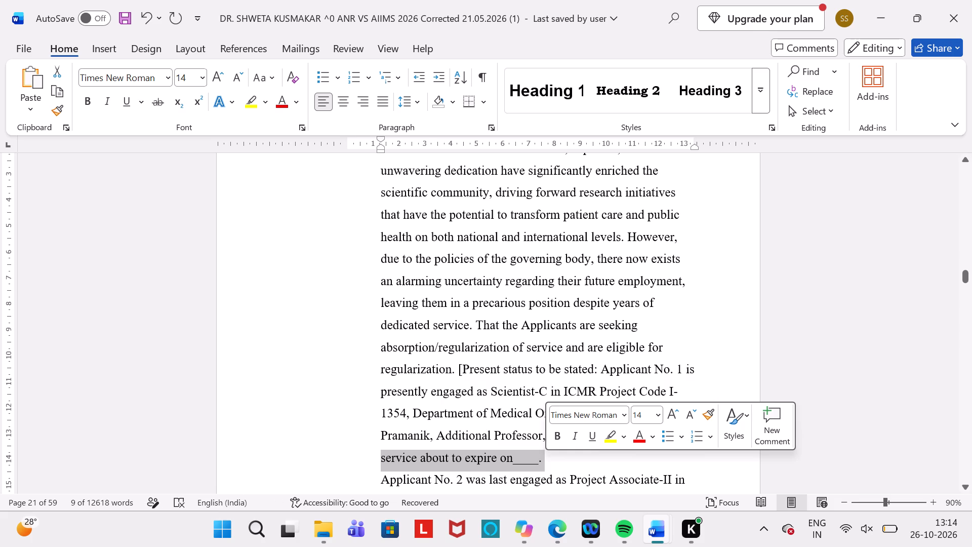
{"action": "key", "text": "ctrl+x"}
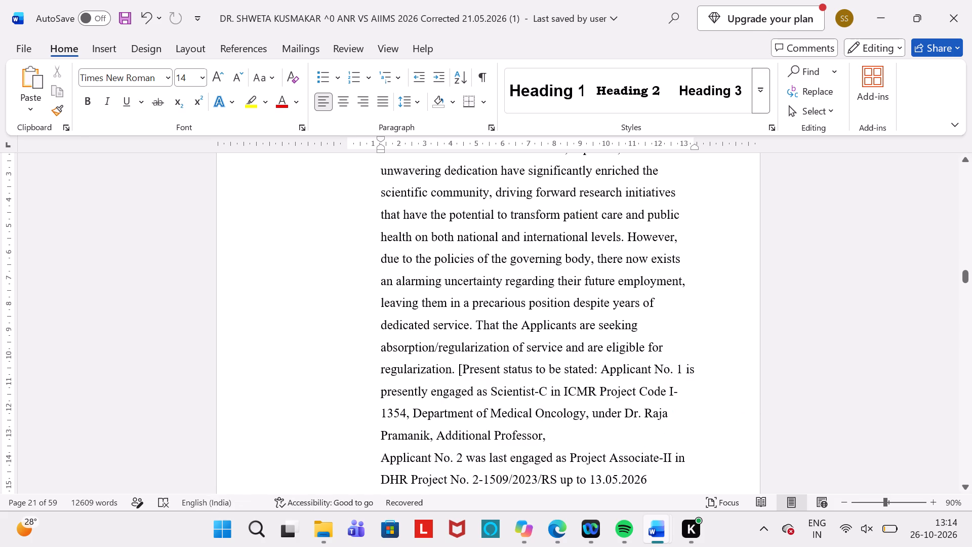
{"action": "key", "text": "Left"}
{"action": "key", "text": "BackSpace"}
{"action": "key", "text": "period"}
Review the Applicants' details table in paragraph 4.2, the Annexure A-2 reference, and the documents listed in paragraph 4.3.
{"action": "scroll", "coordinate": [546, 462], "scroll_direction": "down", "scroll_amount": 1}
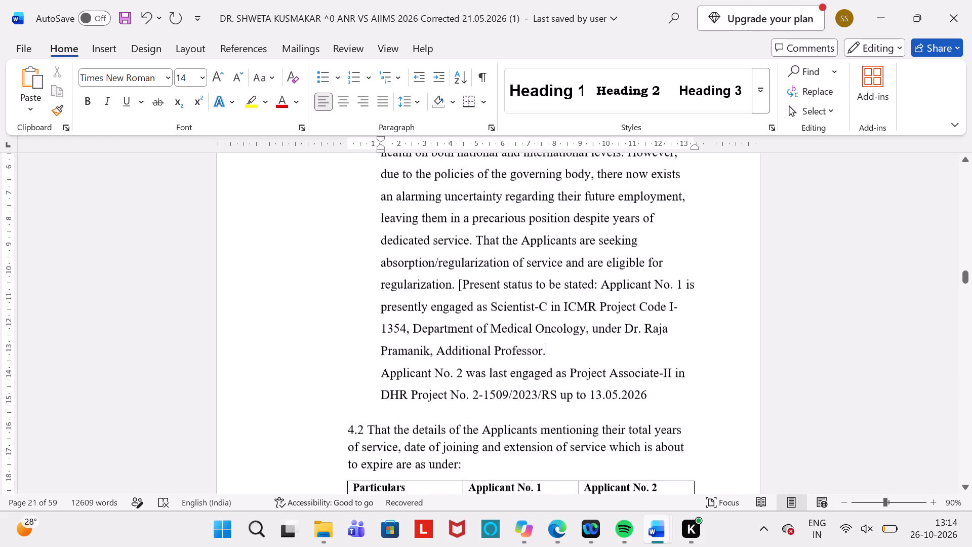
{"action": "scroll", "coordinate": [546, 462], "scroll_direction": "down", "scroll_amount": 1}
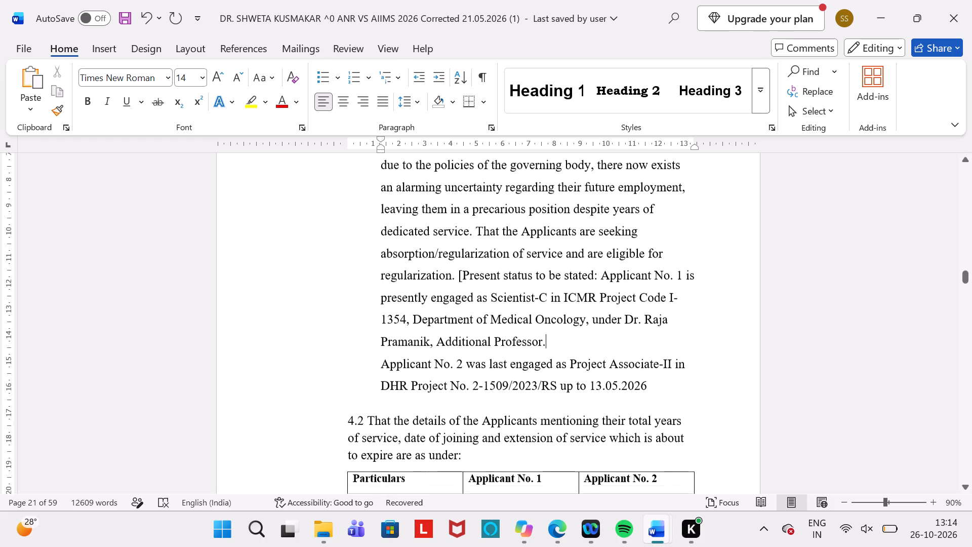
{"action": "scroll", "coordinate": [546, 462], "scroll_direction": "down", "scroll_amount": 2}
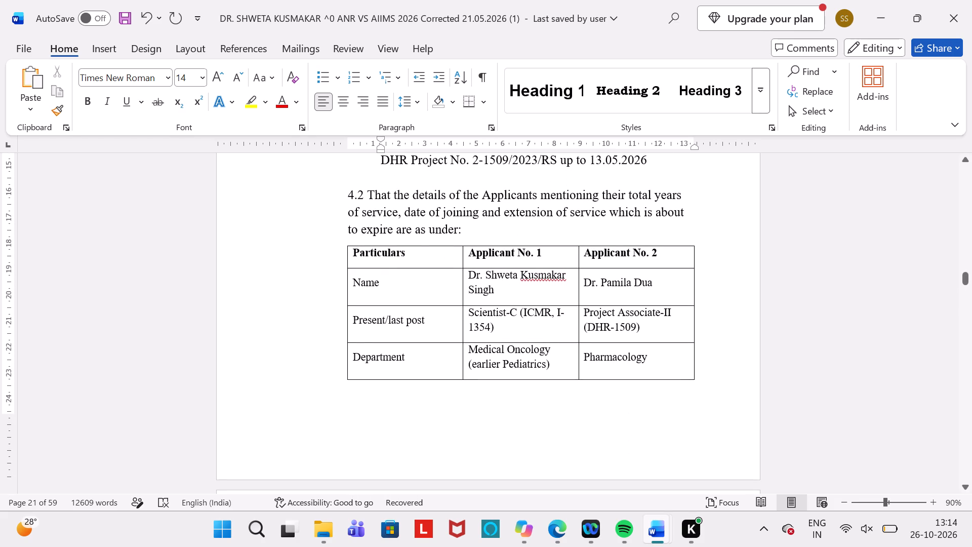
{"action": "scroll", "coordinate": [546, 462], "scroll_direction": "down", "scroll_amount": 4}
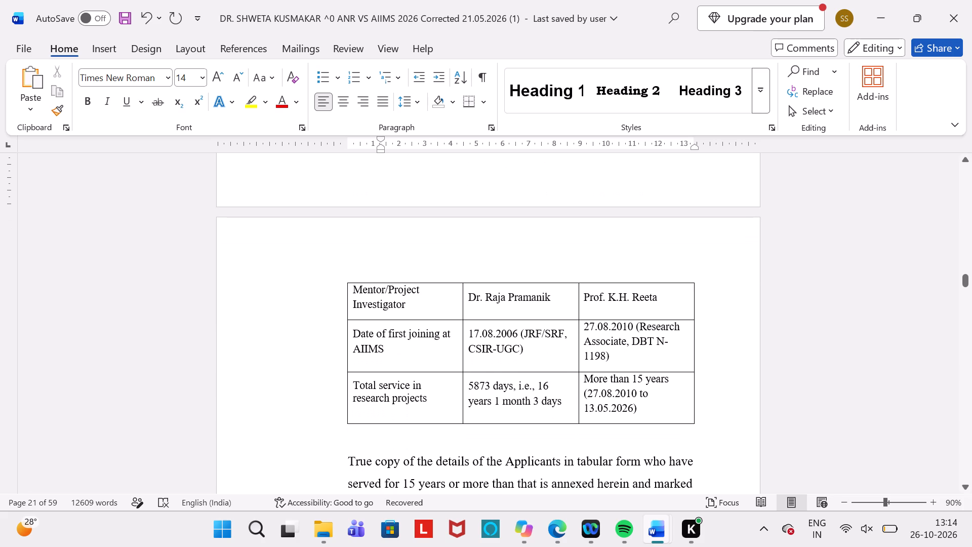
{"action": "scroll", "coordinate": [546, 462], "scroll_direction": "down", "scroll_amount": 2}
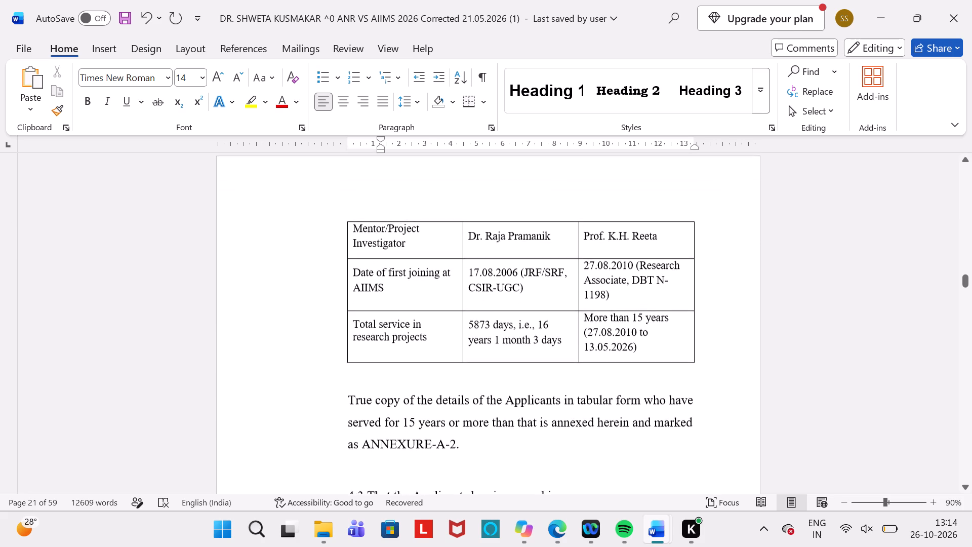
{"action": "scroll", "coordinate": [546, 462], "scroll_direction": "down", "scroll_amount": 2}
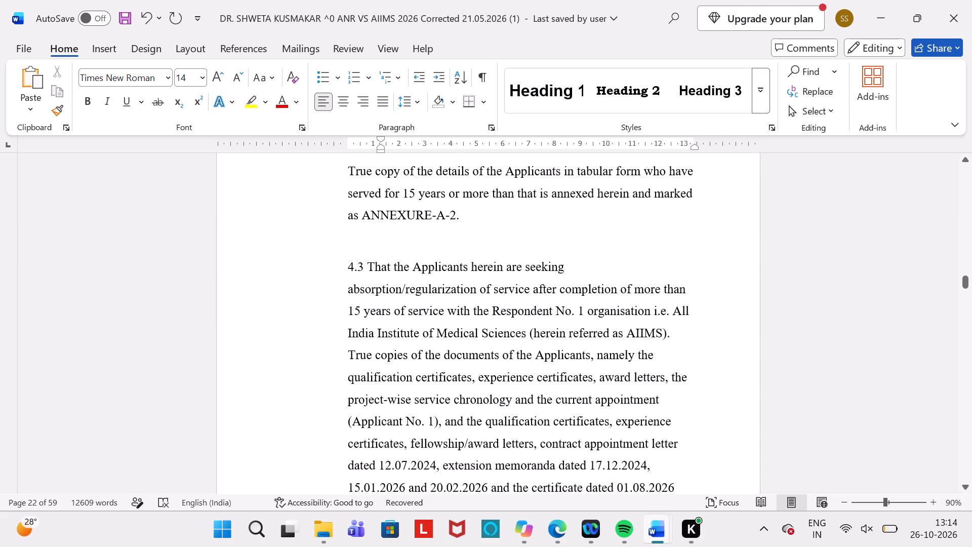
{"action": "scroll", "coordinate": [546, 462], "scroll_direction": "down", "scroll_amount": 2}
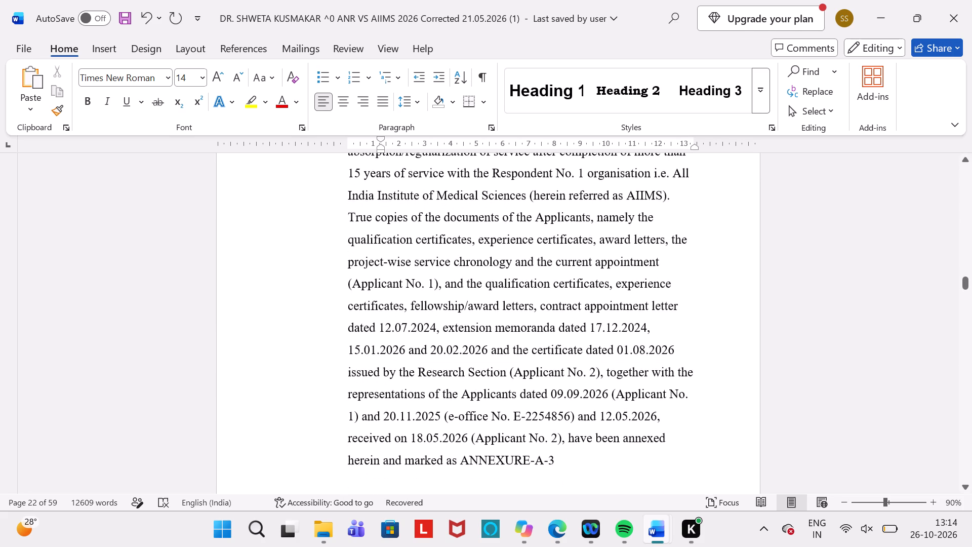
Examine the Applicants' qualifications in paragraph 4.4 and Applicant No. 1's service table under paragraph 4.5.
{"action": "scroll", "coordinate": [546, 462], "scroll_direction": "down", "scroll_amount": 3}
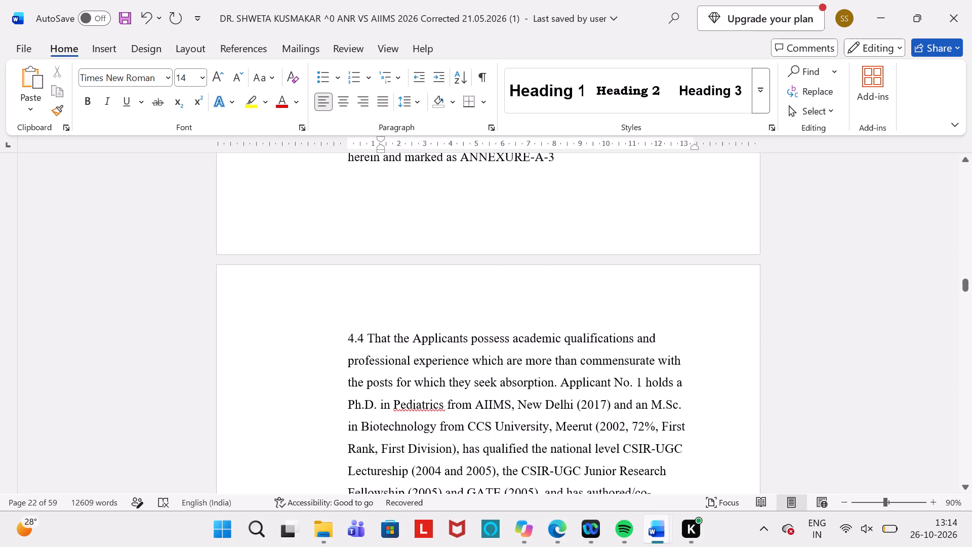
{"action": "scroll", "coordinate": [546, 462], "scroll_direction": "down", "scroll_amount": 2}
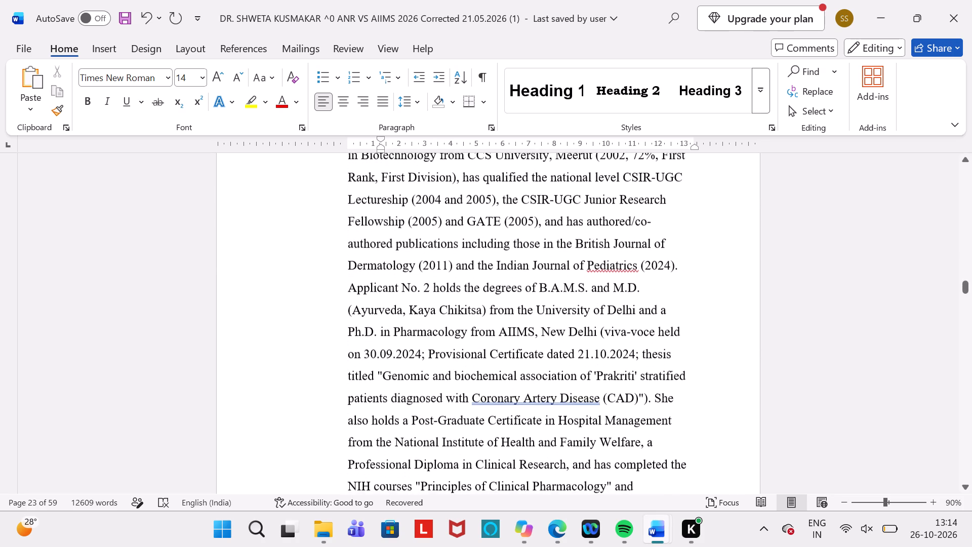
{"action": "scroll", "coordinate": [546, 462], "scroll_direction": "down", "scroll_amount": 3}
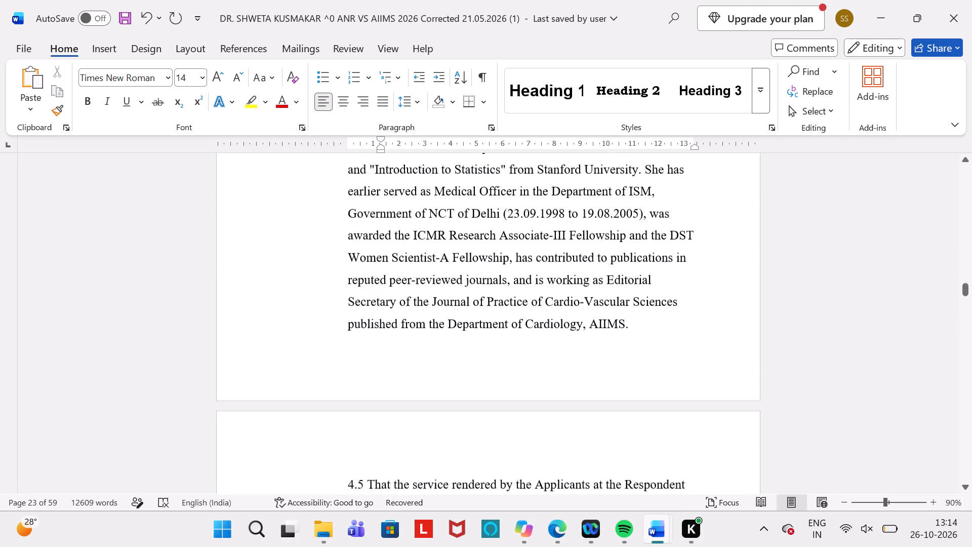
{"action": "scroll", "coordinate": [546, 462], "scroll_direction": "down", "scroll_amount": 2}
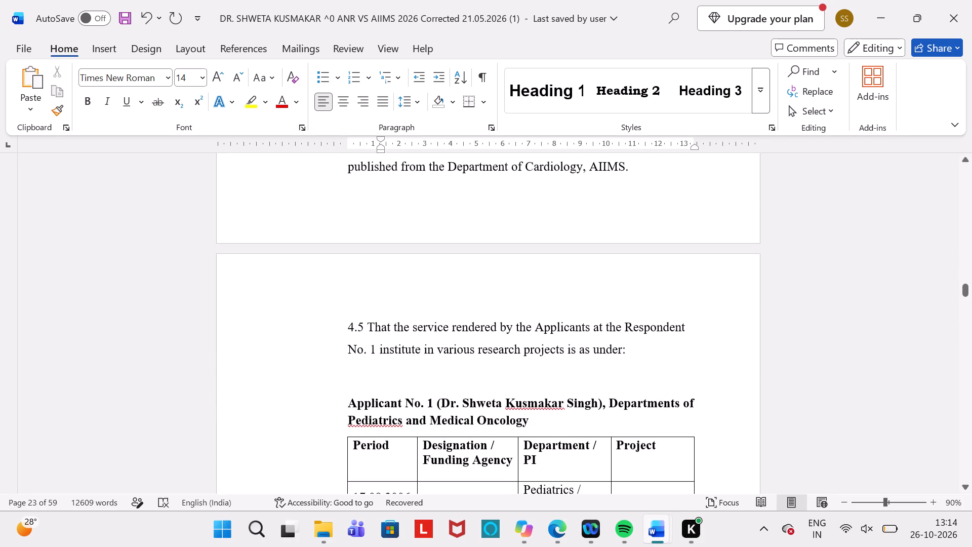
{"action": "scroll", "coordinate": [546, 462], "scroll_direction": "down", "scroll_amount": 1}
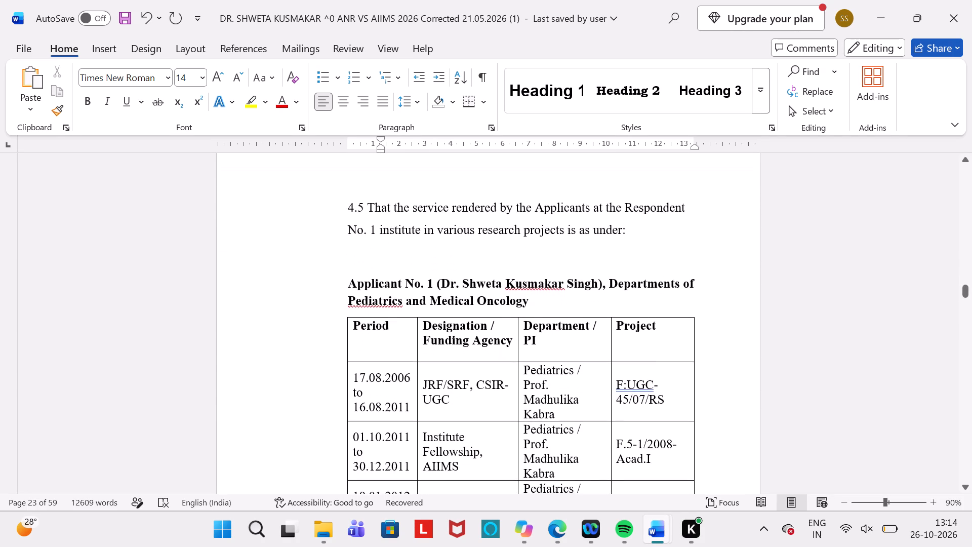
{"action": "scroll", "coordinate": [546, 462], "scroll_direction": "down", "scroll_amount": 1}
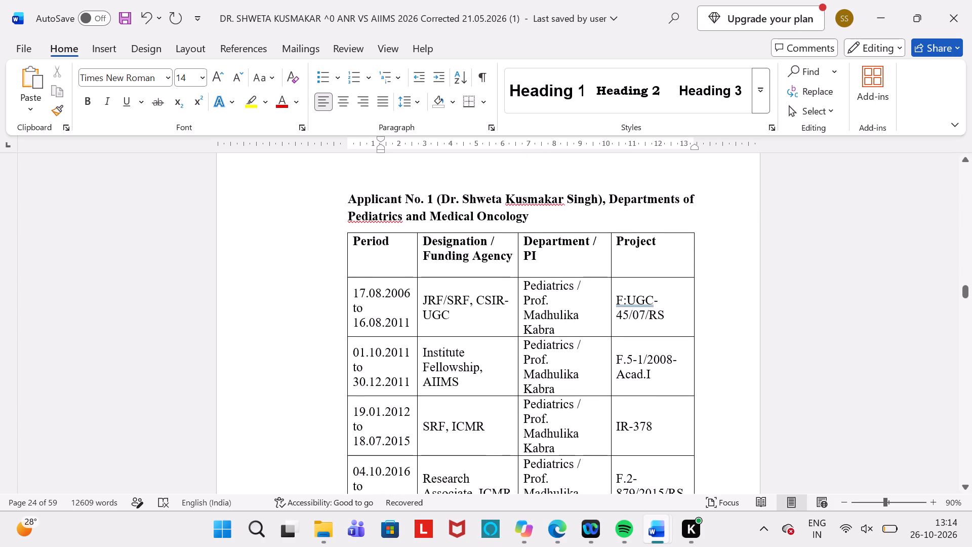
{"action": "scroll", "coordinate": [546, 462], "scroll_direction": "down", "scroll_amount": 1}
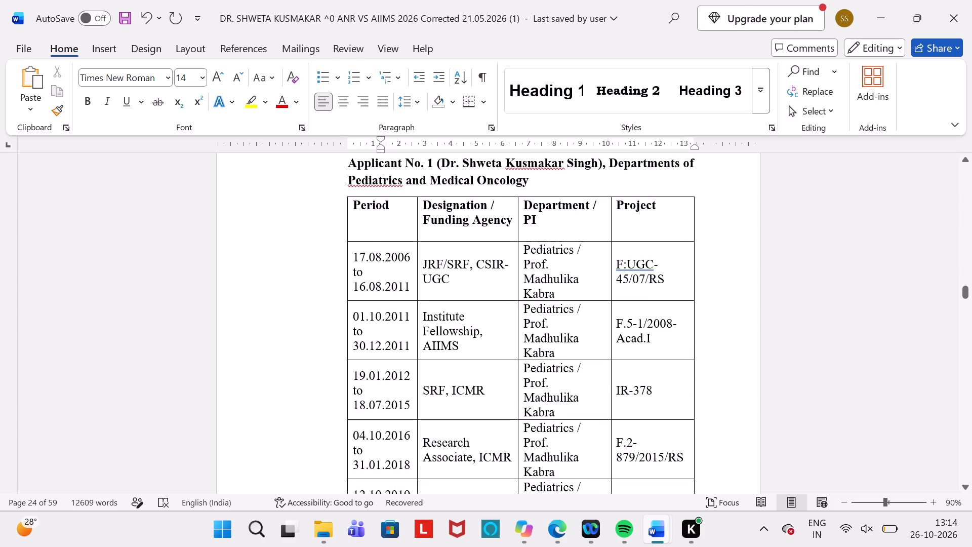
Justify the text of paragraphs 4.3 and 4.4 and the introductory sentence of paragraph 4.5.
{"action": "scroll", "coordinate": [546, 462], "scroll_direction": "up", "scroll_amount": 7}
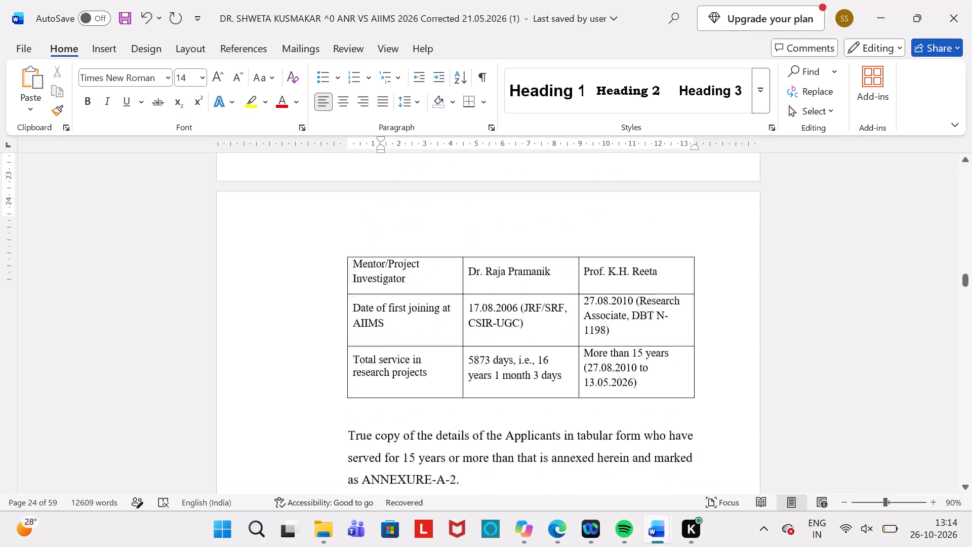
{"action": "scroll", "coordinate": [546, 462], "scroll_direction": "up", "scroll_amount": 2}
{"action": "scroll", "coordinate": [546, 462], "scroll_direction": "down", "scroll_amount": 6}
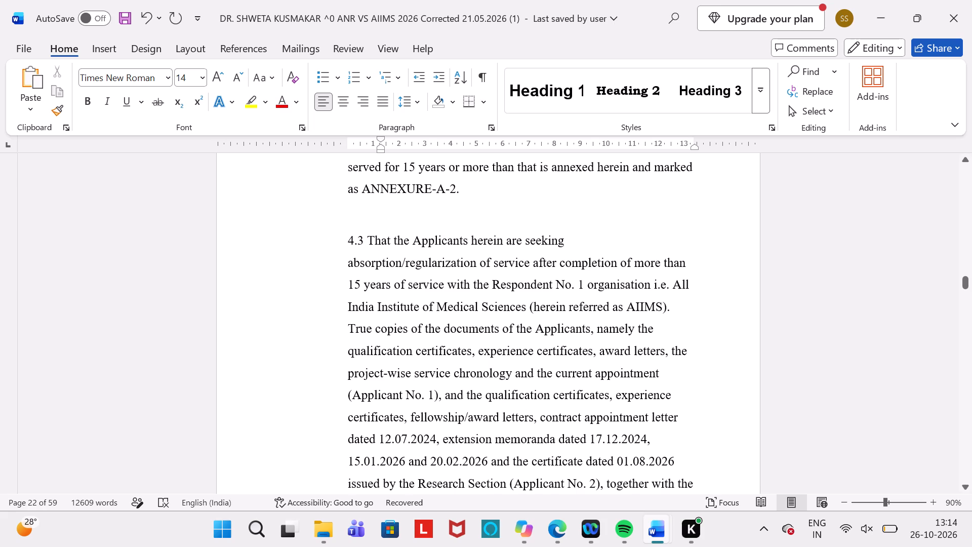
{"action": "left_click_drag", "start_coordinate": [349, 241], "coordinate": [668, 451]}
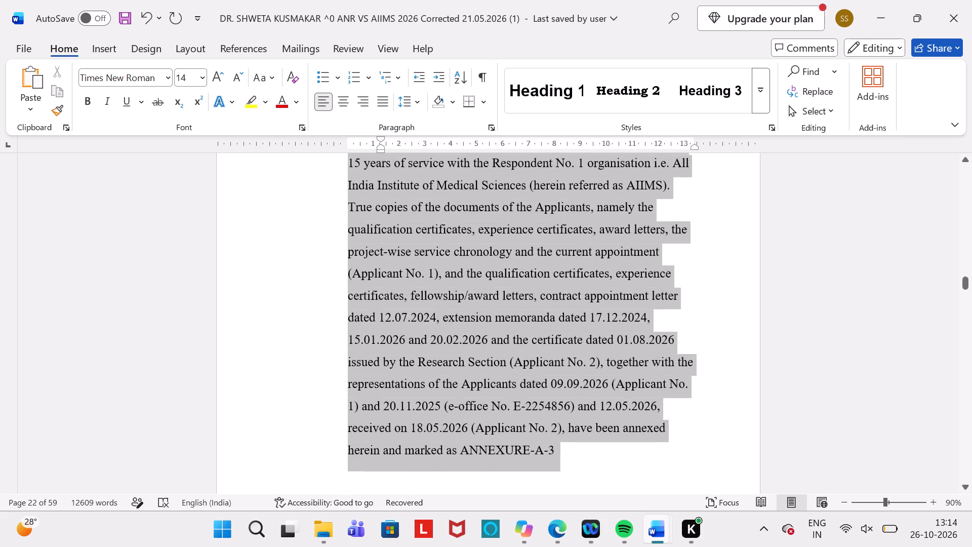
{"action": "left_click_drag", "start_coordinate": [668, 451], "coordinate": [681, 490]}
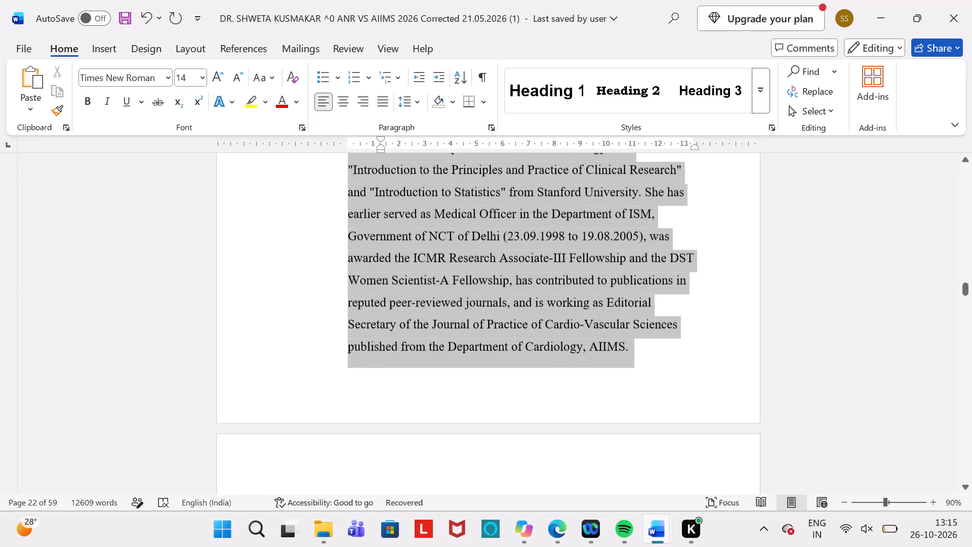
{"action": "left_click_drag", "start_coordinate": [681, 490], "coordinate": [633, 312]}
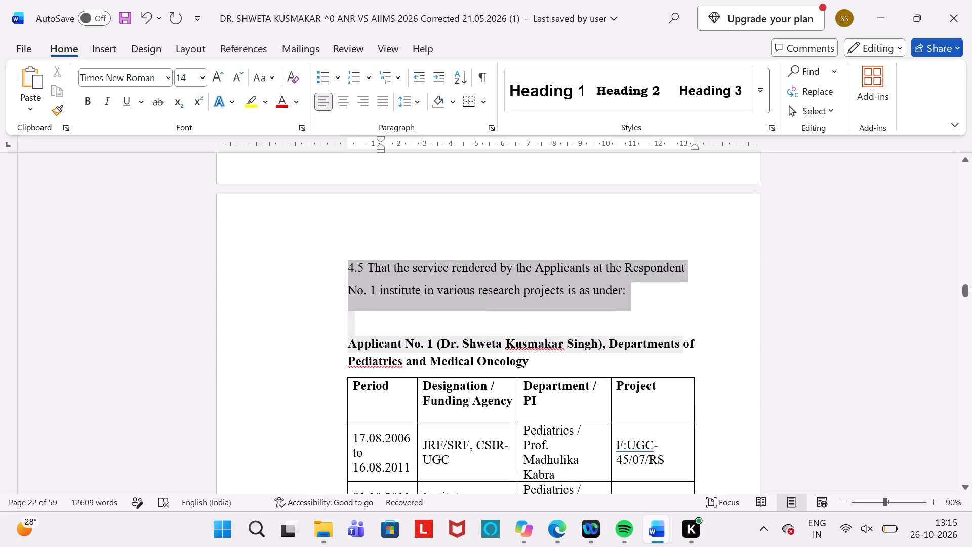
{"action": "left_click_drag", "start_coordinate": [633, 312], "coordinate": [624, 295]}
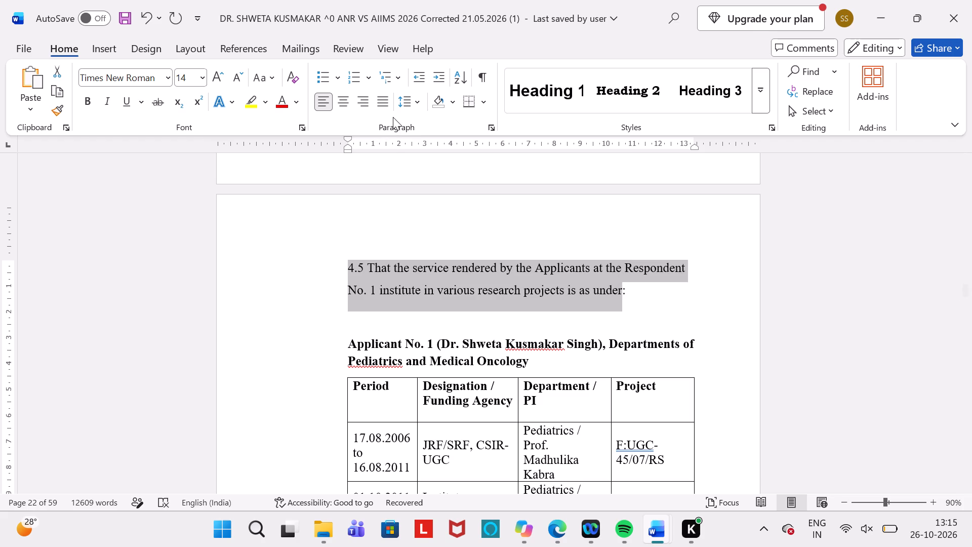
{"action": "left_click", "coordinate": [377, 101]}
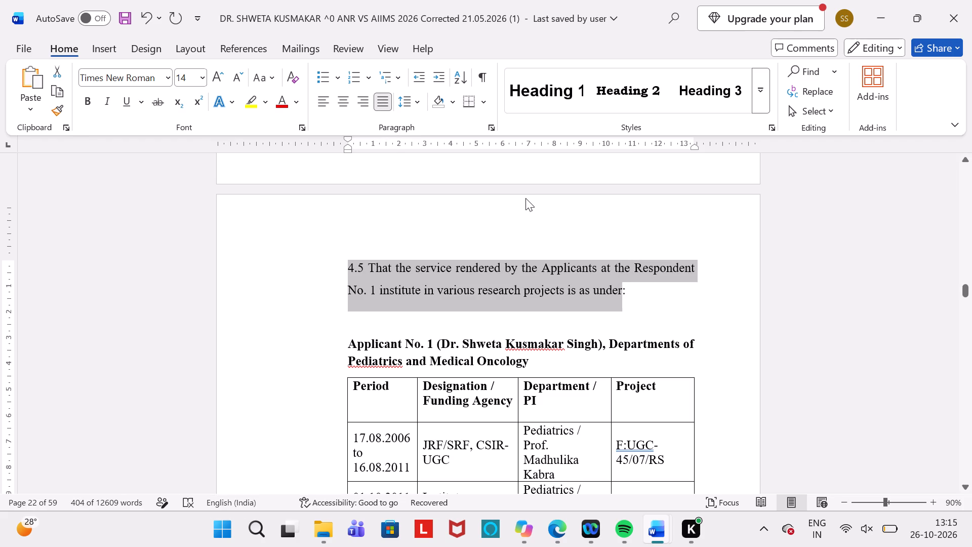
Check the alignment from paragraph 4.4 back to the particulars of the order in section 1 of the Original Application.
{"action": "scroll", "coordinate": [525, 198], "scroll_direction": "up", "scroll_amount": 9}
{"action": "scroll", "coordinate": [525, 198], "scroll_direction": "down", "scroll_amount": 3}
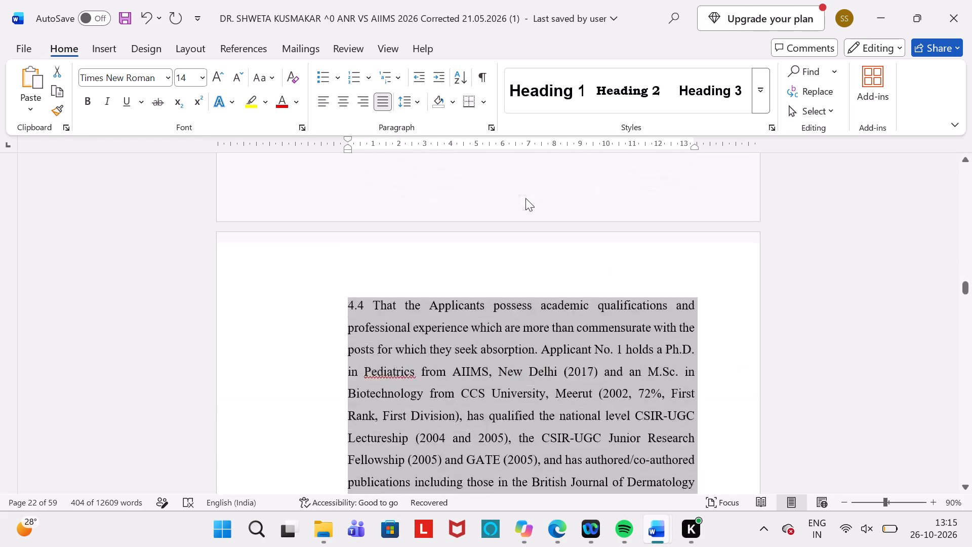
{"action": "scroll", "coordinate": [525, 198], "scroll_direction": "up", "scroll_amount": 2}
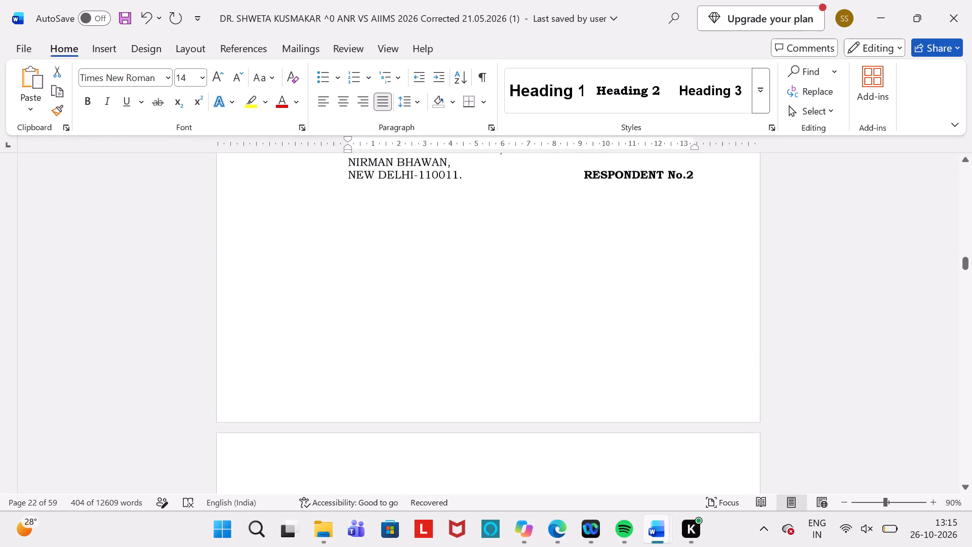
{"action": "scroll", "coordinate": [520, 284], "scroll_direction": "down", "scroll_amount": 3}
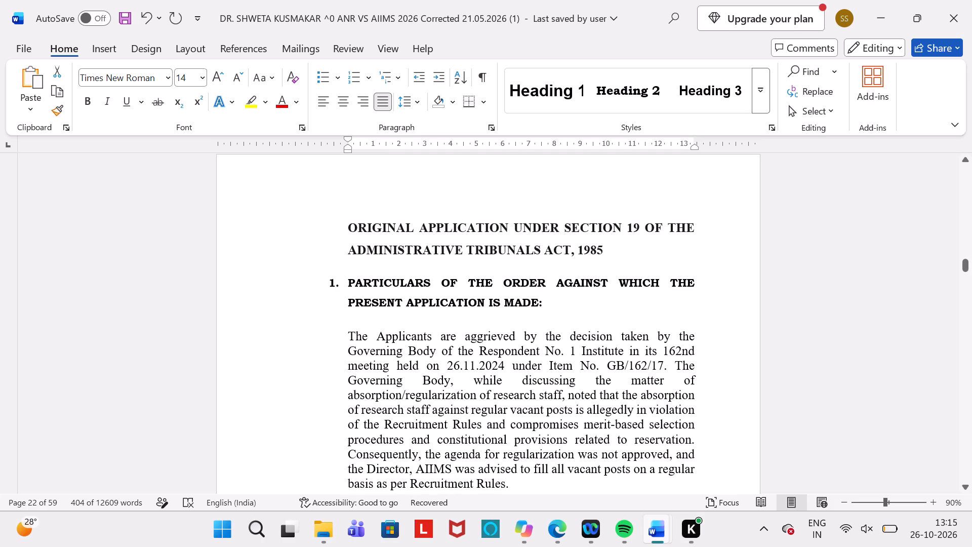
{"action": "scroll", "coordinate": [514, 369], "scroll_direction": "down", "scroll_amount": 2}
{"action": "left_click", "coordinate": [514, 369]}
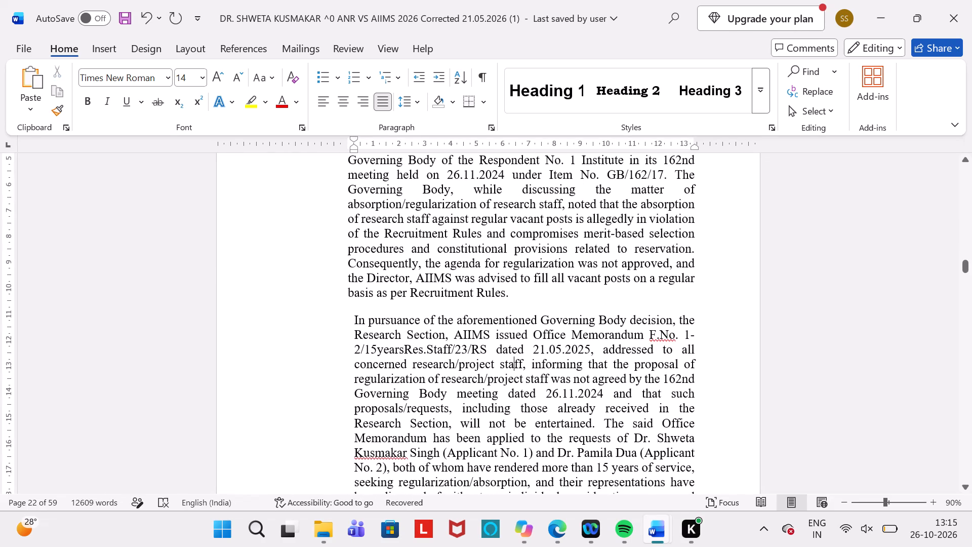
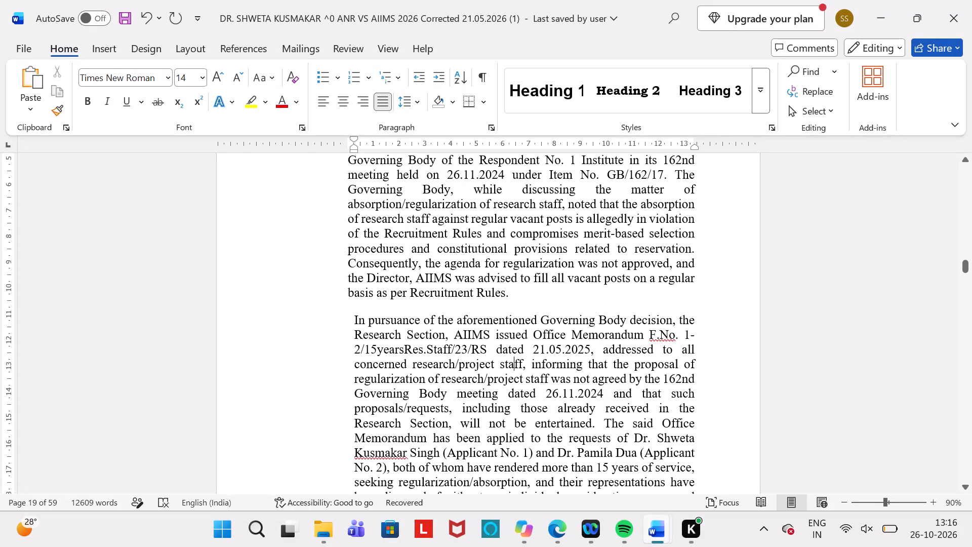
Review the rest of section 1 on the Office Memorandum dated 21.05.2025, through the ANNEXURE A-1 reference.
{"action": "scroll", "coordinate": [341, 288], "scroll_direction": "down", "scroll_amount": 2}
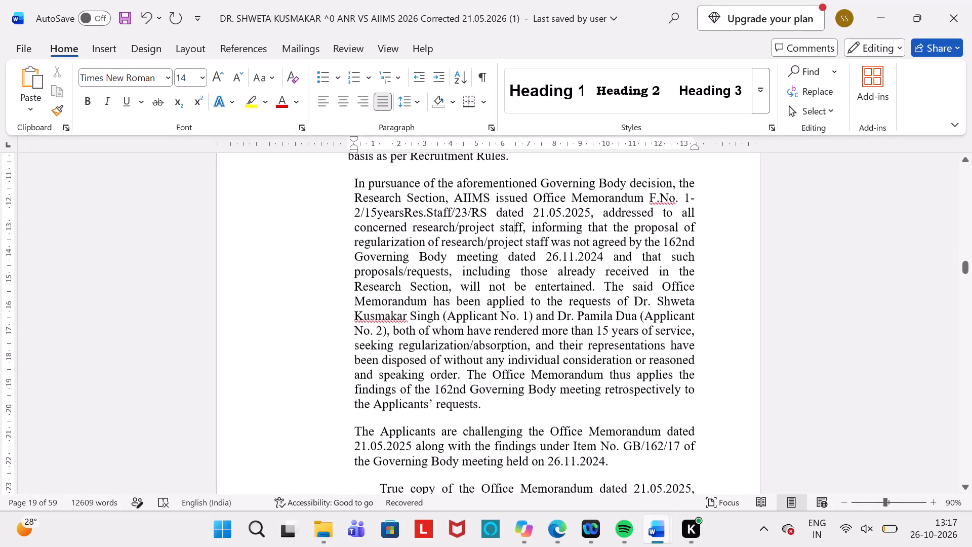
{"action": "scroll", "coordinate": [341, 288], "scroll_direction": "down", "scroll_amount": 2}
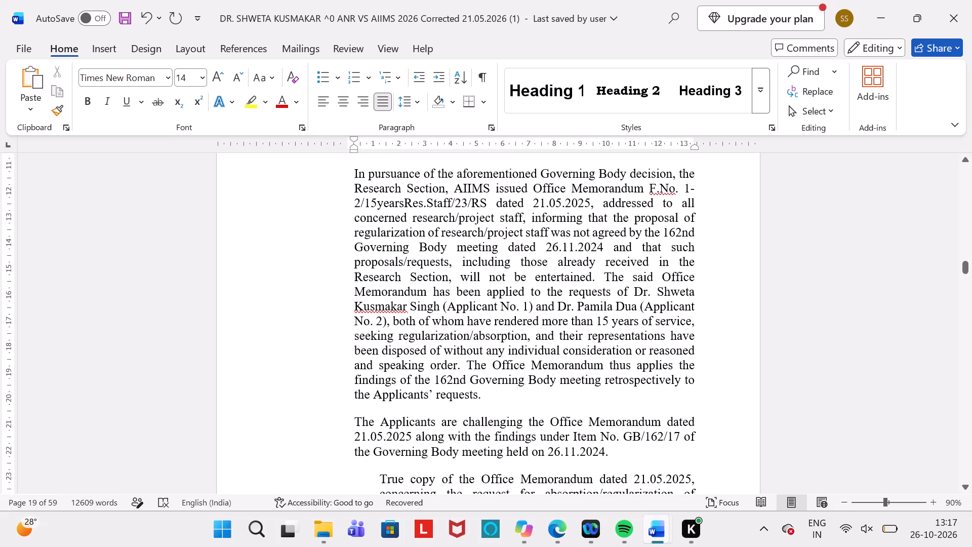
{"action": "scroll", "coordinate": [341, 288], "scroll_direction": "down", "scroll_amount": 1}
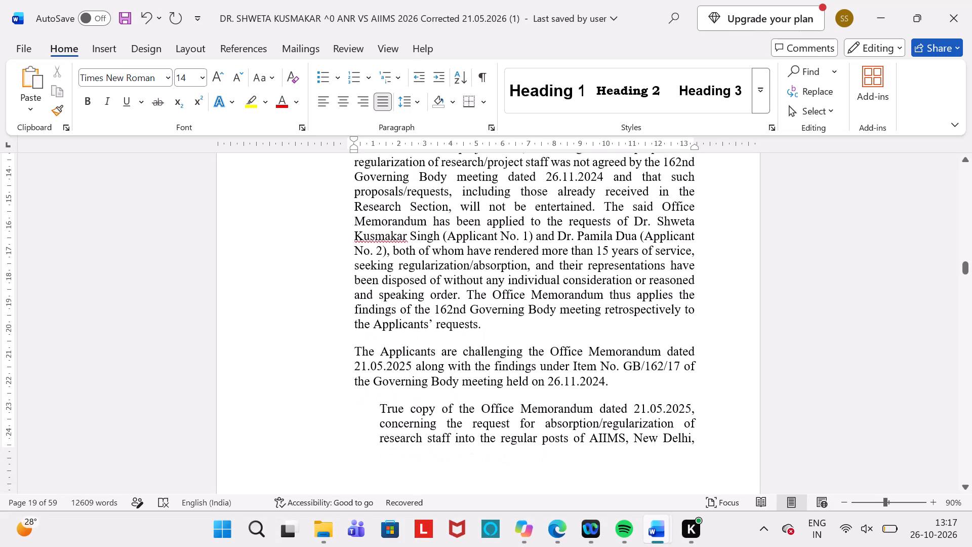
{"action": "scroll", "coordinate": [341, 288], "scroll_direction": "down", "scroll_amount": 3}
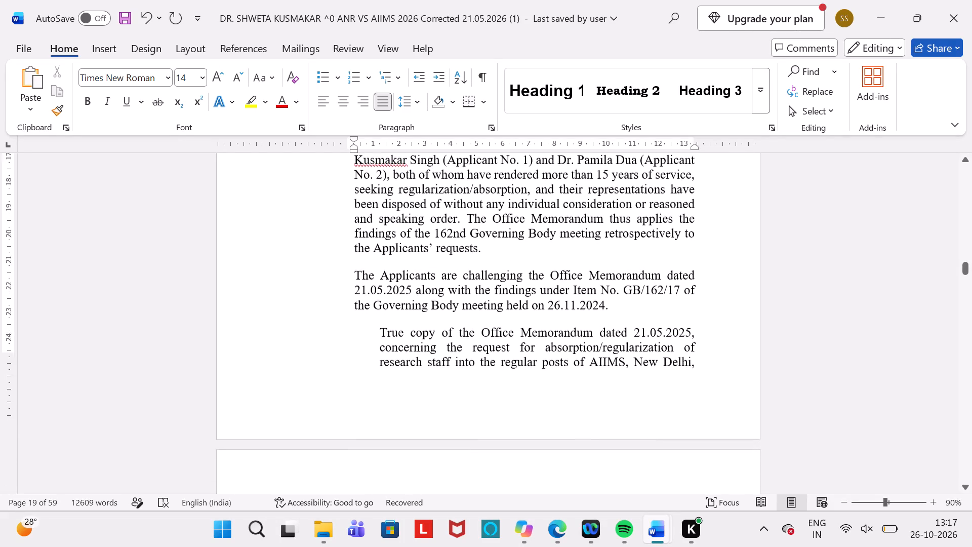
{"action": "scroll", "coordinate": [341, 288], "scroll_direction": "down", "scroll_amount": 2}
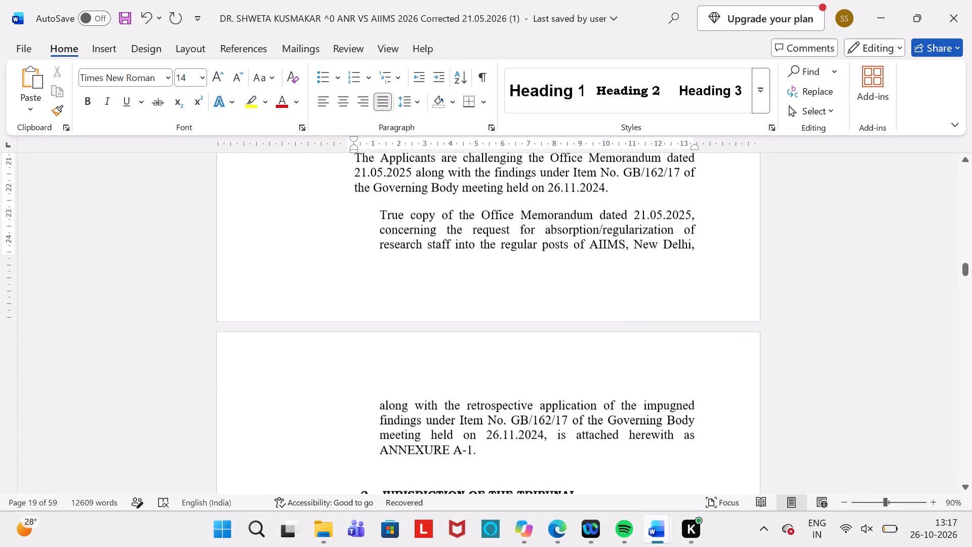
{"action": "scroll", "coordinate": [341, 288], "scroll_direction": "down", "scroll_amount": 1}
Check the text and alignment of sections 2 and 3 and paragraph 4.1 of the Facts of the Case.
{"action": "scroll", "coordinate": [341, 288], "scroll_direction": "down", "scroll_amount": 1}
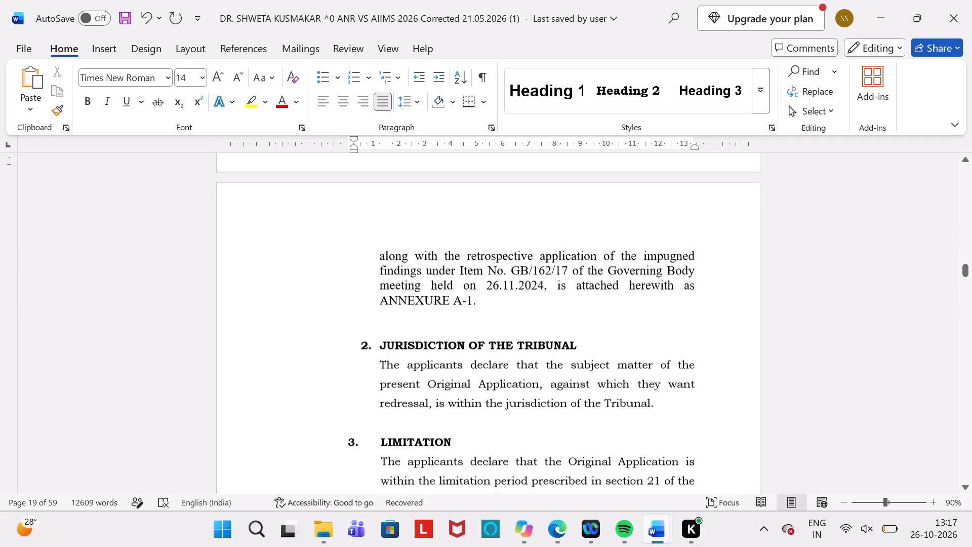
{"action": "scroll", "coordinate": [341, 288], "scroll_direction": "down", "scroll_amount": 1}
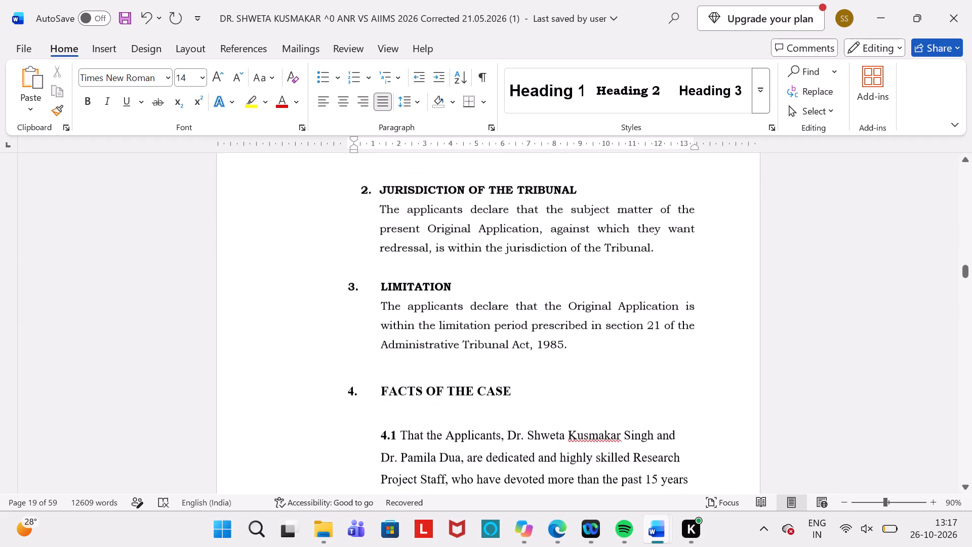
{"action": "scroll", "coordinate": [341, 288], "scroll_direction": "down", "scroll_amount": 4}
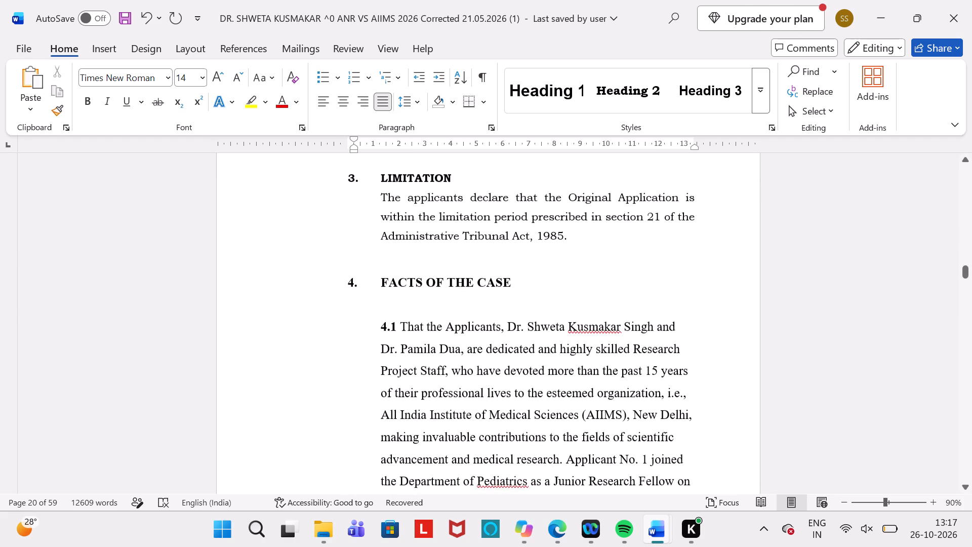
{"action": "scroll", "coordinate": [341, 288], "scroll_direction": "down", "scroll_amount": 1}
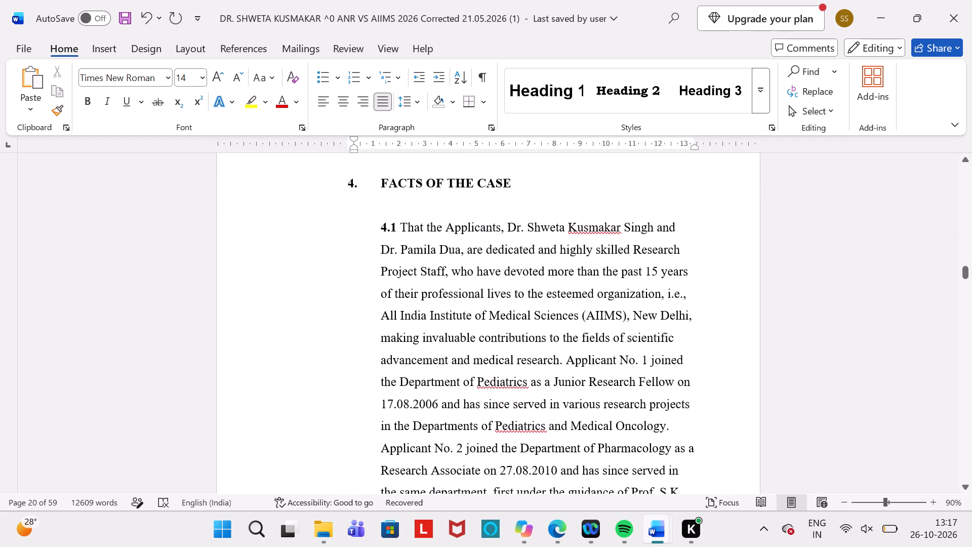
{"action": "scroll", "coordinate": [341, 288], "scroll_direction": "down", "scroll_amount": 1}
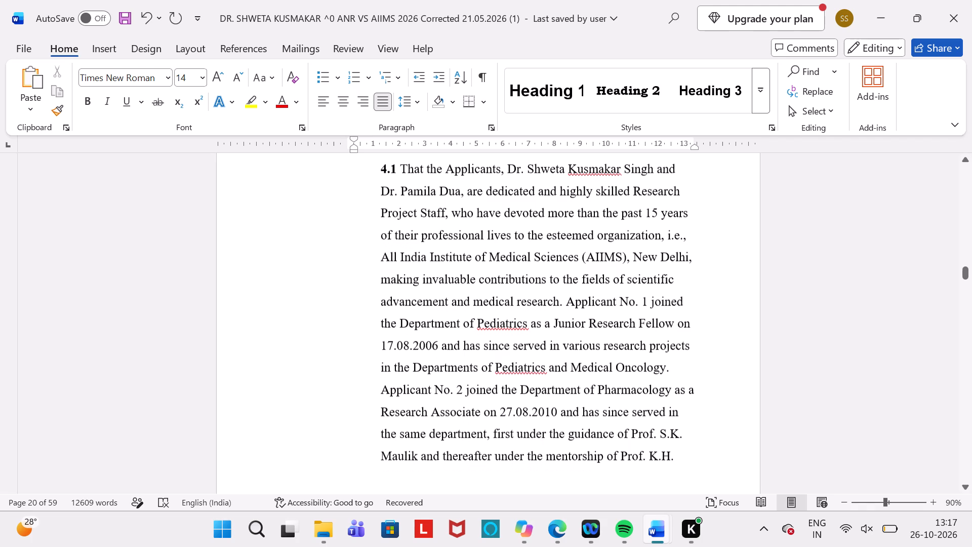
{"action": "scroll", "coordinate": [341, 288], "scroll_direction": "down", "scroll_amount": 1}
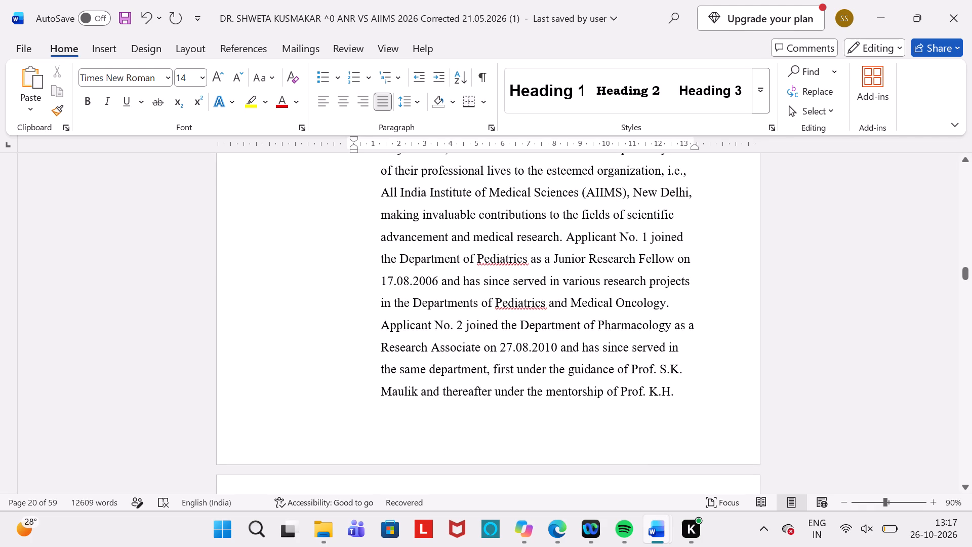
{"action": "scroll", "coordinate": [341, 288], "scroll_direction": "down", "scroll_amount": 7}
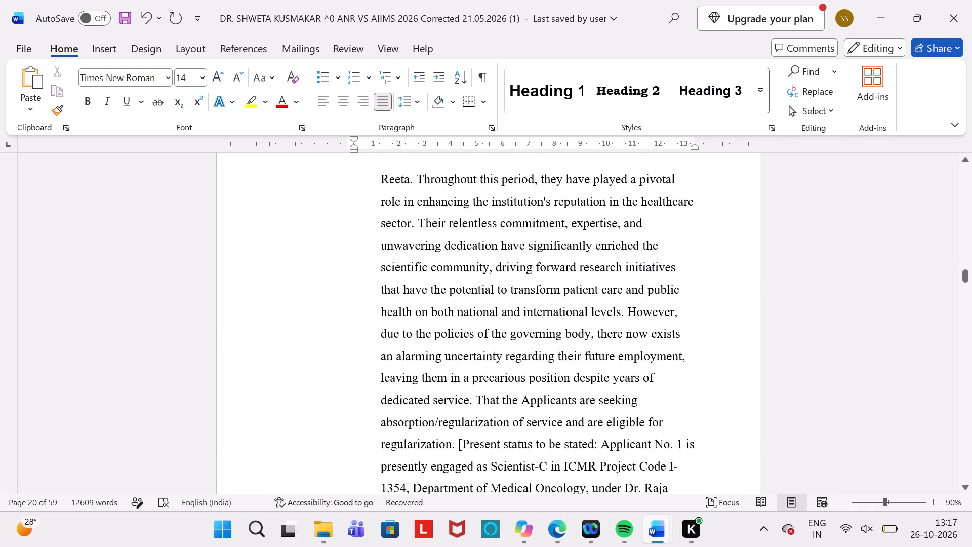
Examine the Applicants' details table in paragraph 4.2 and the ANNEXURE-A-2 reference below it.
{"action": "scroll", "coordinate": [341, 288], "scroll_direction": "down", "scroll_amount": 4}
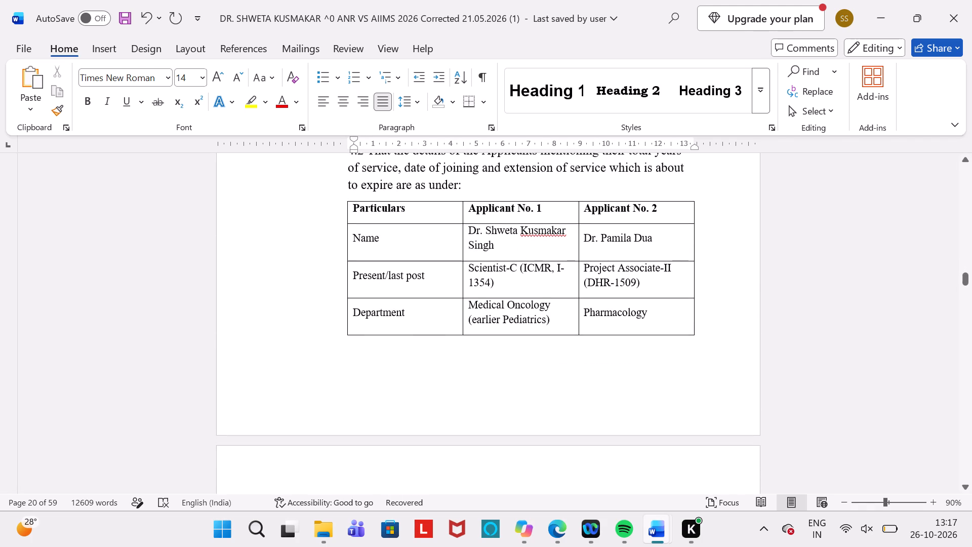
{"action": "scroll", "coordinate": [341, 288], "scroll_direction": "down", "scroll_amount": 2}
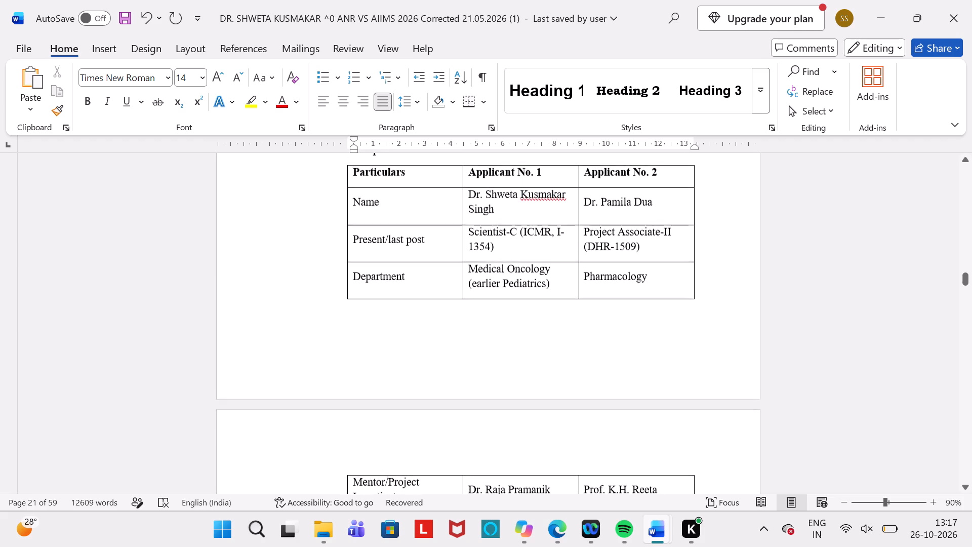
{"action": "scroll", "coordinate": [341, 288], "scroll_direction": "down", "scroll_amount": 1}
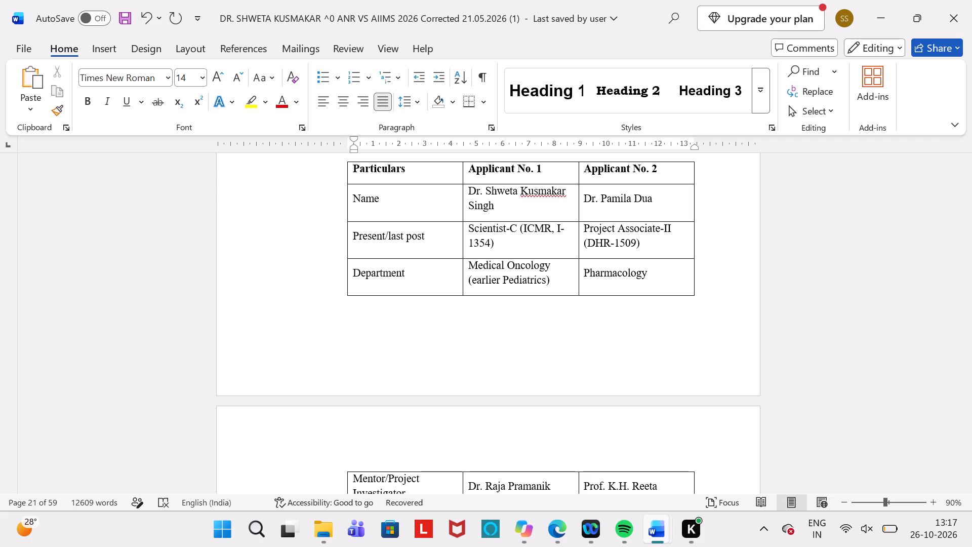
{"action": "scroll", "coordinate": [341, 288], "scroll_direction": "down", "scroll_amount": 4}
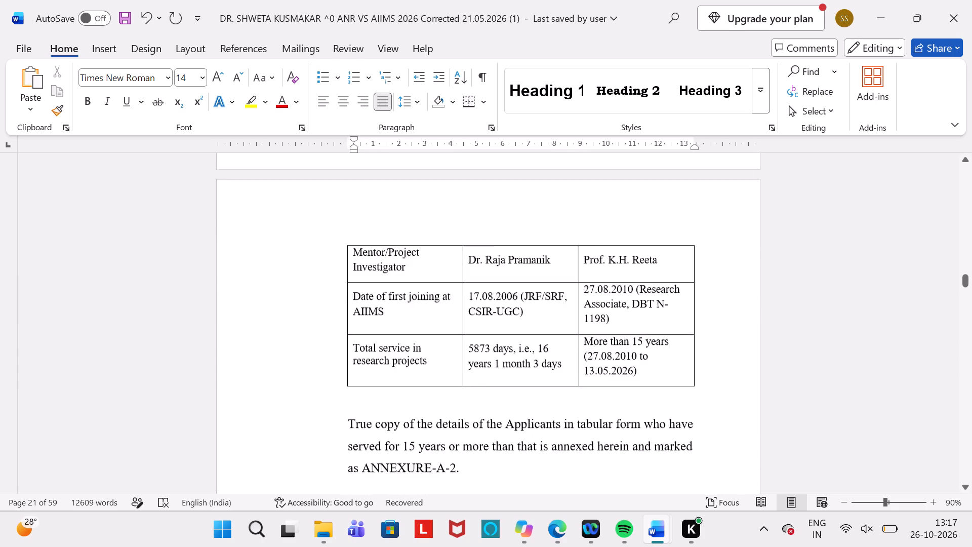
{"action": "scroll", "coordinate": [341, 288], "scroll_direction": "down", "scroll_amount": 4}
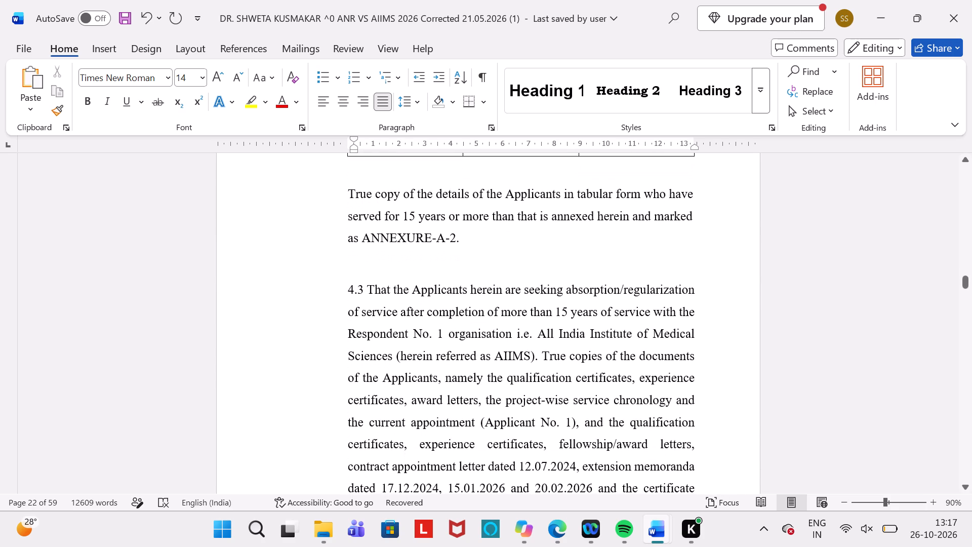
Review the documents listed in paragraph 4.3 and the Applicants' qualifications in paragraph 4.4.
{"action": "scroll", "coordinate": [341, 288], "scroll_direction": "down", "scroll_amount": 4}
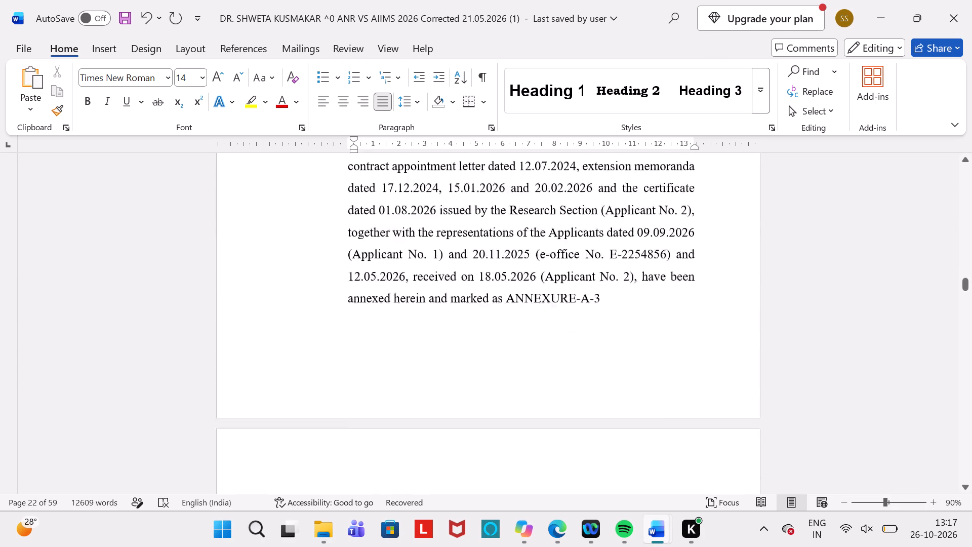
{"action": "scroll", "coordinate": [341, 288], "scroll_direction": "down", "scroll_amount": 3}
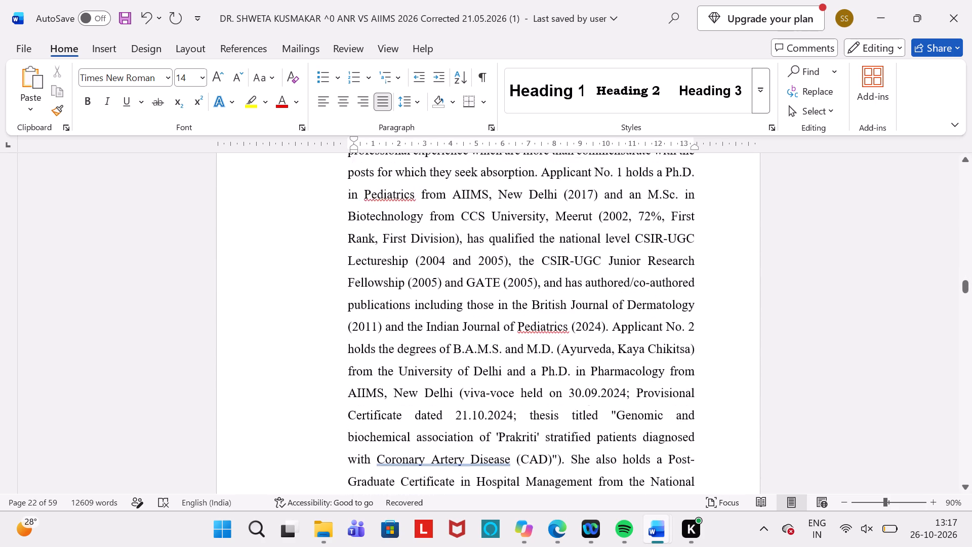
{"action": "scroll", "coordinate": [341, 288], "scroll_direction": "down", "scroll_amount": 3}
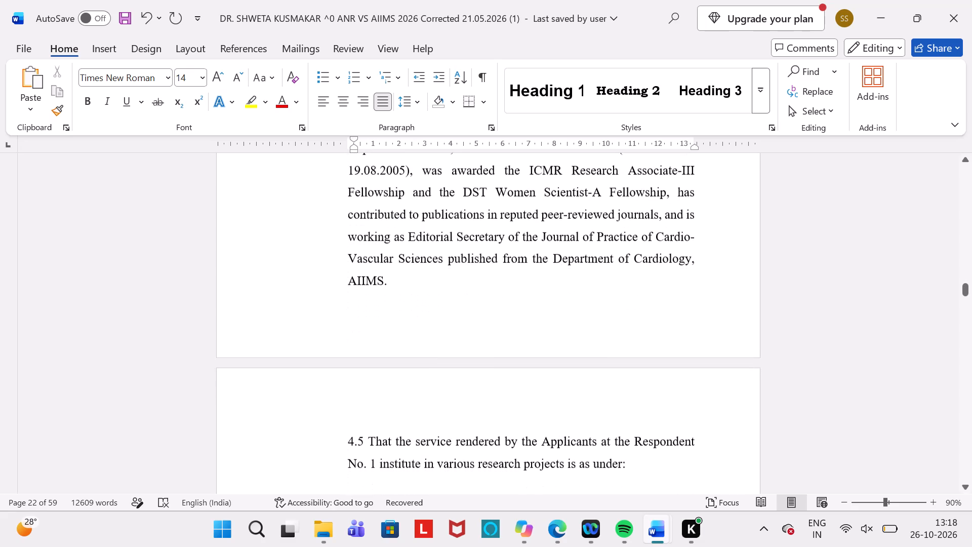
Examine the introduction to paragraph 4.5 and the layout and entries of Applicant No. 1's service table.
{"action": "scroll", "coordinate": [341, 288], "scroll_direction": "down", "scroll_amount": 1}
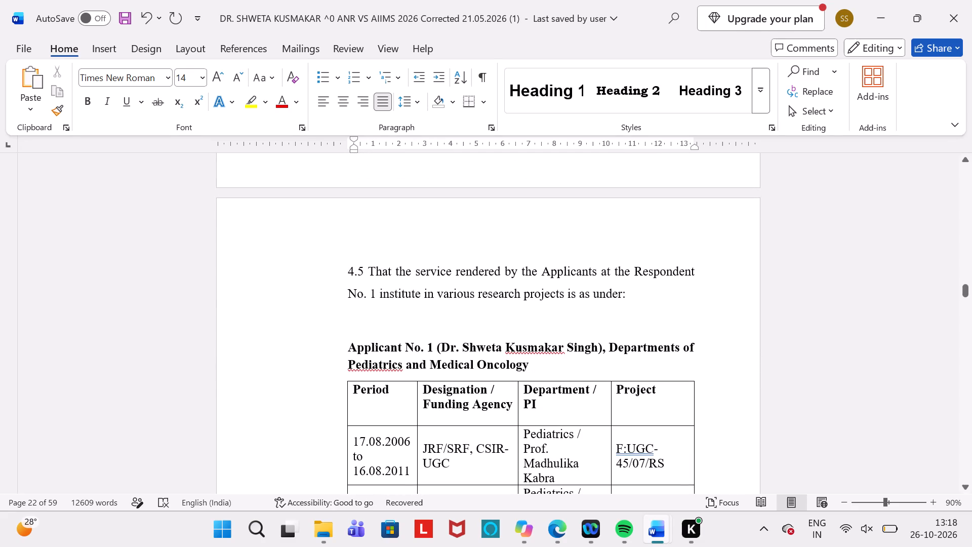
{"action": "scroll", "coordinate": [341, 288], "scroll_direction": "up", "scroll_amount": 1}
{"action": "scroll", "coordinate": [341, 288], "scroll_direction": "down", "scroll_amount": 1}
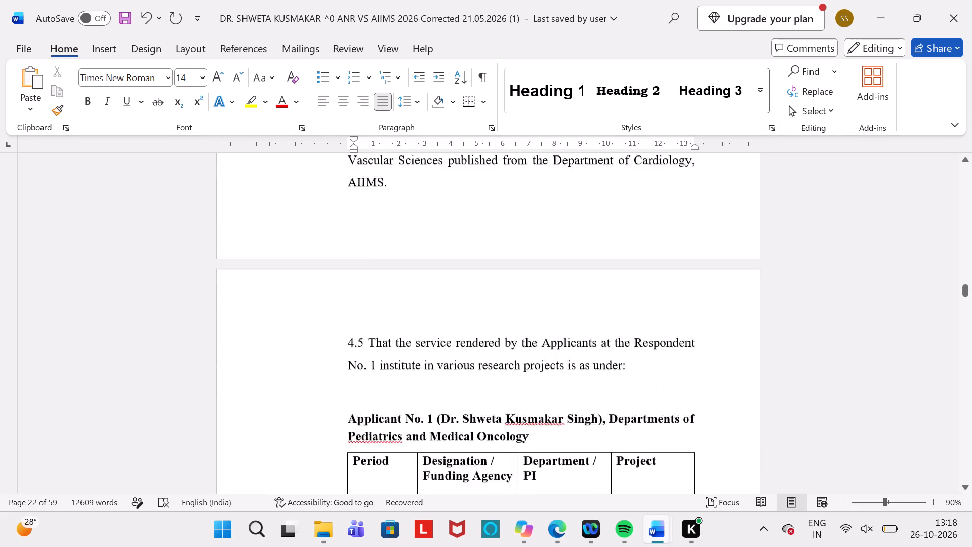
{"action": "scroll", "coordinate": [341, 288], "scroll_direction": "down", "scroll_amount": 3}
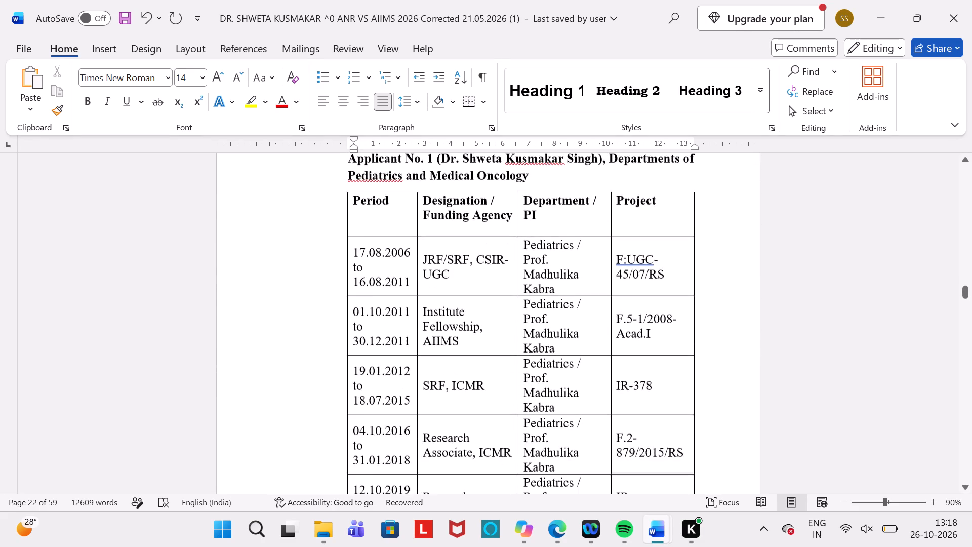
{"action": "scroll", "coordinate": [341, 288], "scroll_direction": "down", "scroll_amount": 1}
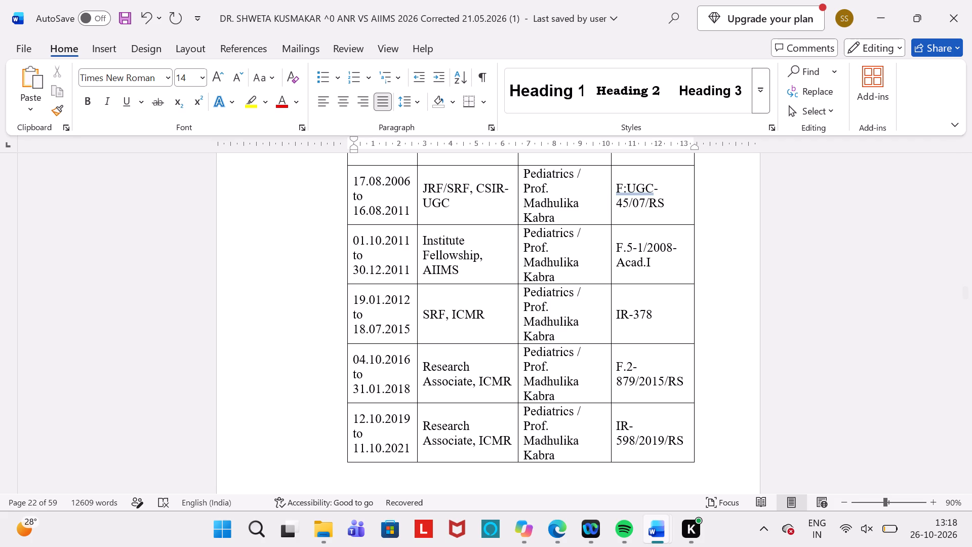
{"action": "scroll", "coordinate": [341, 288], "scroll_direction": "down", "scroll_amount": 2}
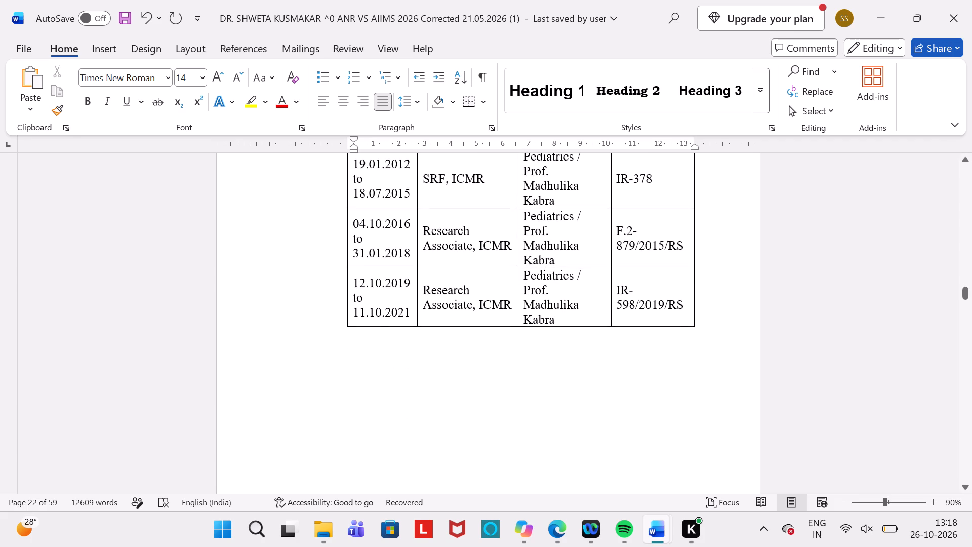
{"action": "scroll", "coordinate": [341, 288], "scroll_direction": "up", "scroll_amount": 3}
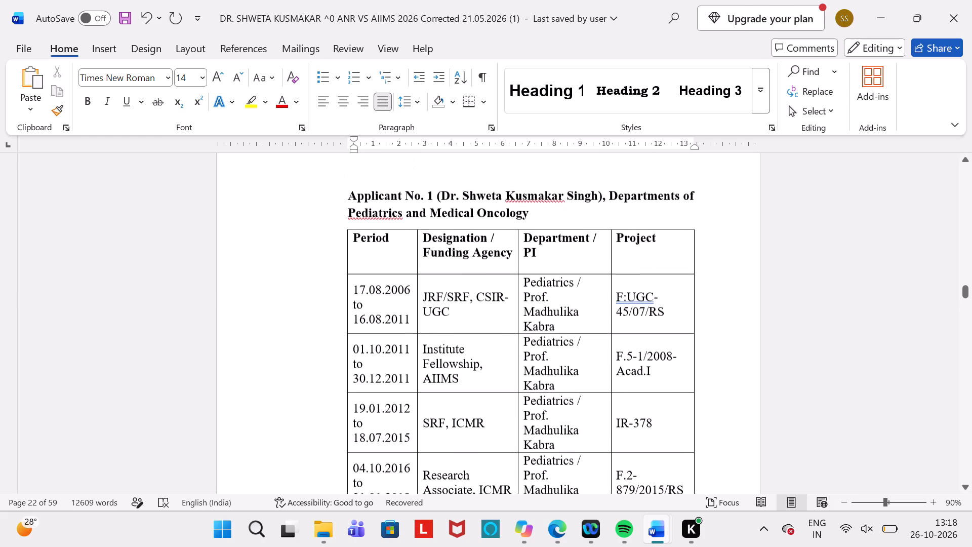
{"action": "scroll", "coordinate": [341, 288], "scroll_direction": "up", "scroll_amount": 1}
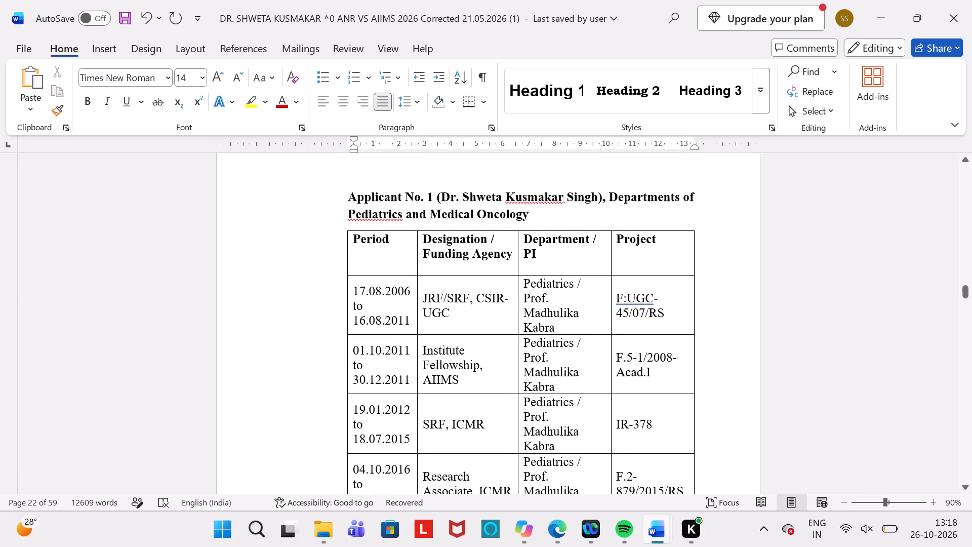
{"action": "scroll", "coordinate": [341, 288], "scroll_direction": "down", "scroll_amount": 2}
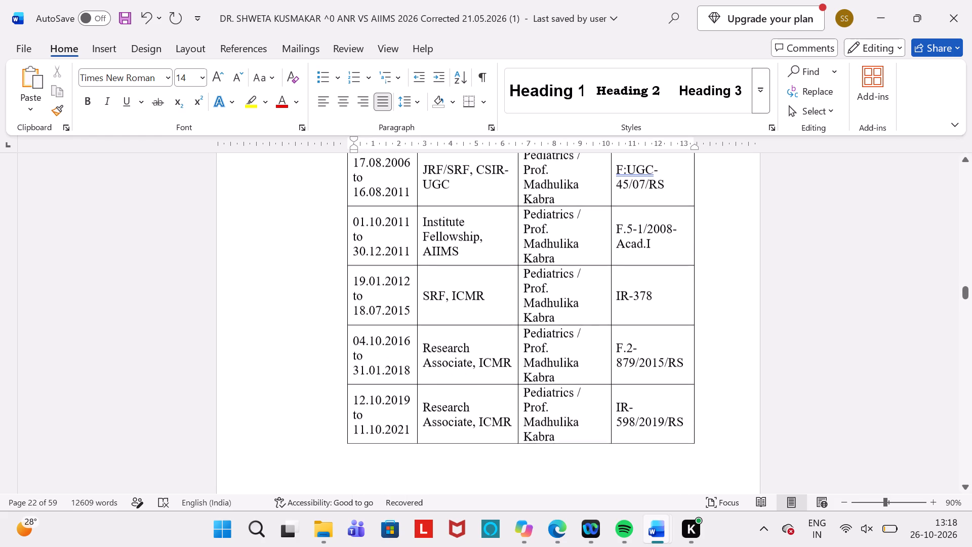
Check the page break before Applicant No. 2's service table, its first rows, and the end of paragraph 4.4.
{"action": "scroll", "coordinate": [341, 288], "scroll_direction": "down", "scroll_amount": 4}
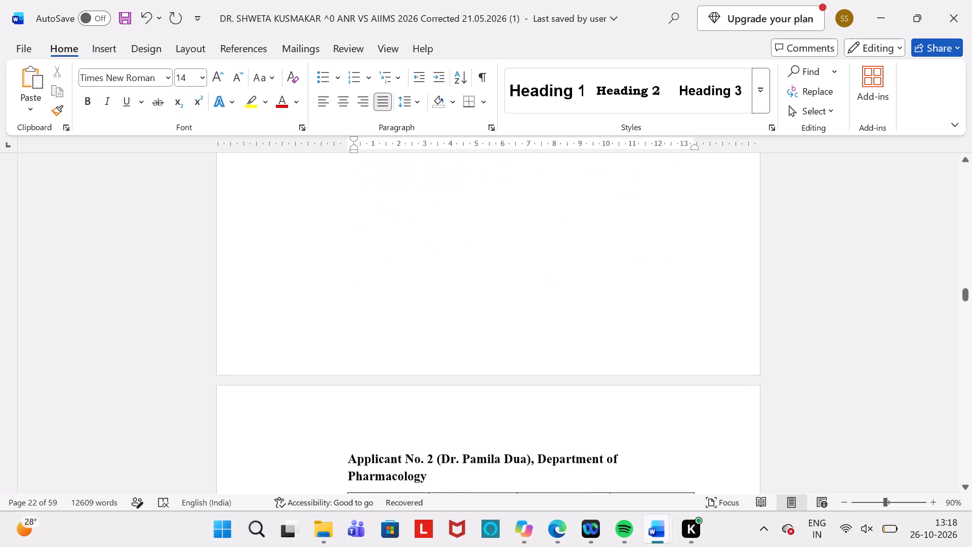
{"action": "scroll", "coordinate": [341, 288], "scroll_direction": "down", "scroll_amount": 3}
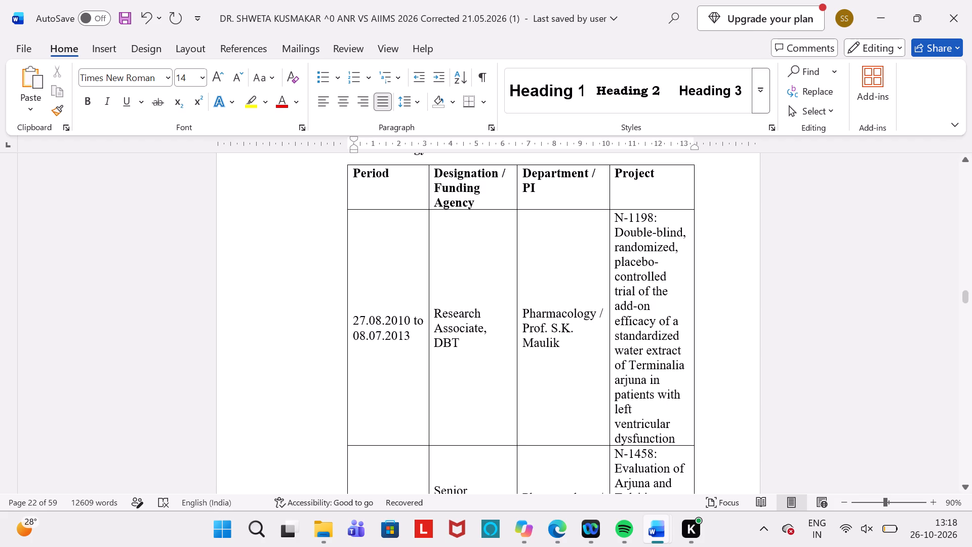
{"action": "scroll", "coordinate": [460, 307], "scroll_direction": "up", "scroll_amount": 2}
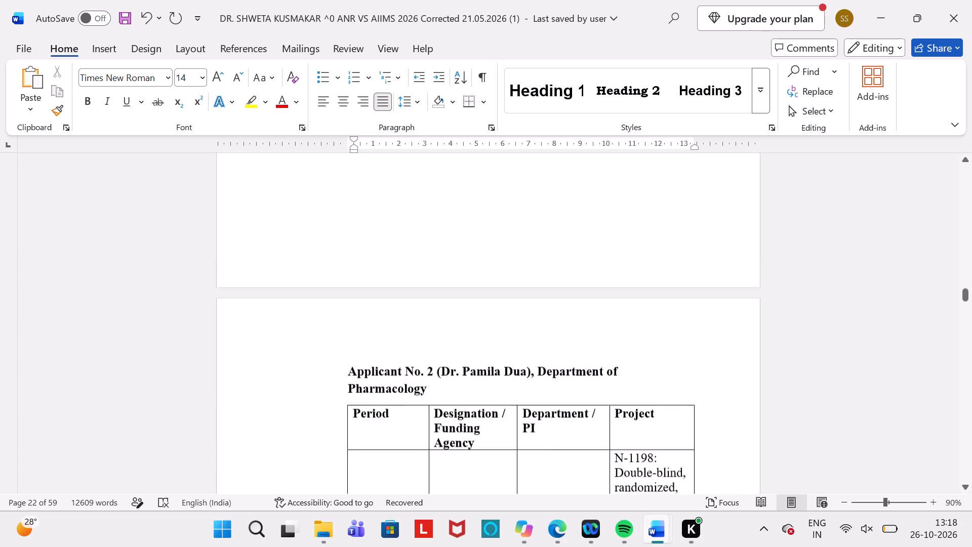
{"action": "scroll", "coordinate": [460, 307], "scroll_direction": "up", "scroll_amount": 1}
{"action": "scroll", "coordinate": [555, 279], "scroll_direction": "up", "scroll_amount": 5}
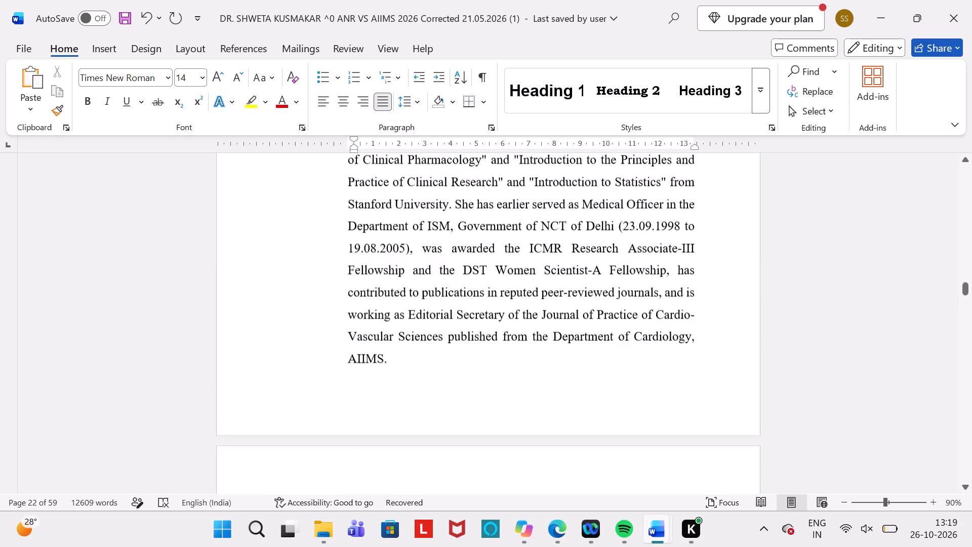
Go to page 16 through the page thumbnails and read the list-of-dates rows for 17.08.2006, 26.09.2008 and 27.08.2010.
{"action": "left_click", "coordinate": [32, 493]}
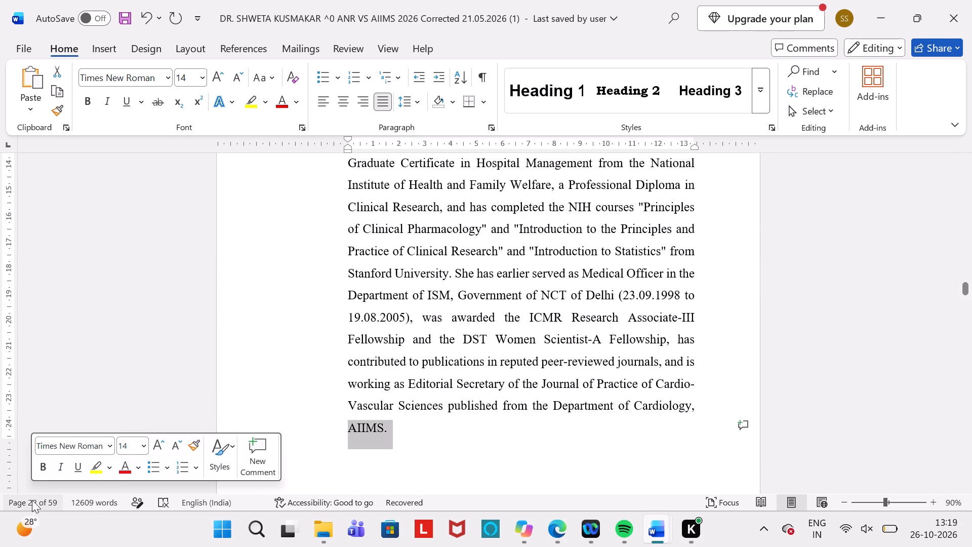
{"action": "left_click", "coordinate": [32, 503]}
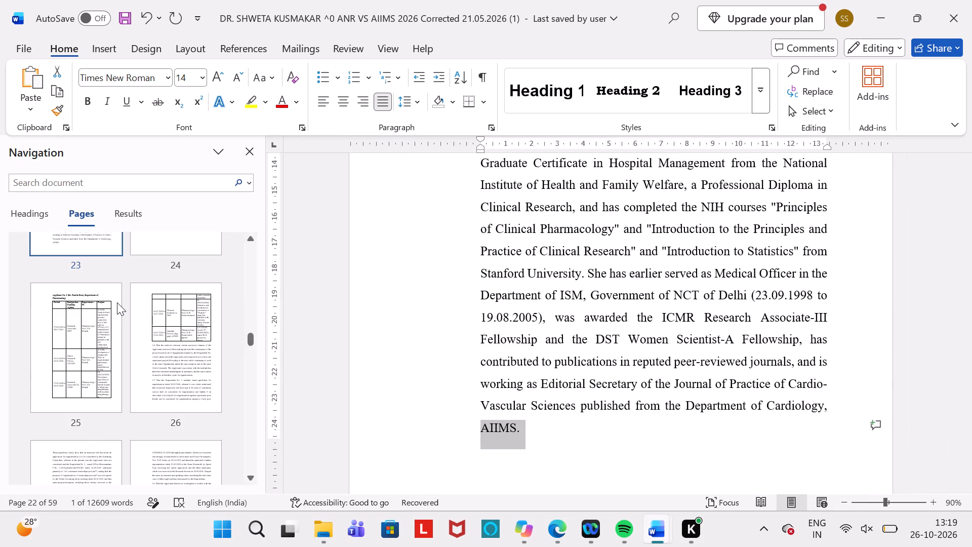
{"action": "scroll", "coordinate": [117, 302], "scroll_direction": "up", "scroll_amount": 3}
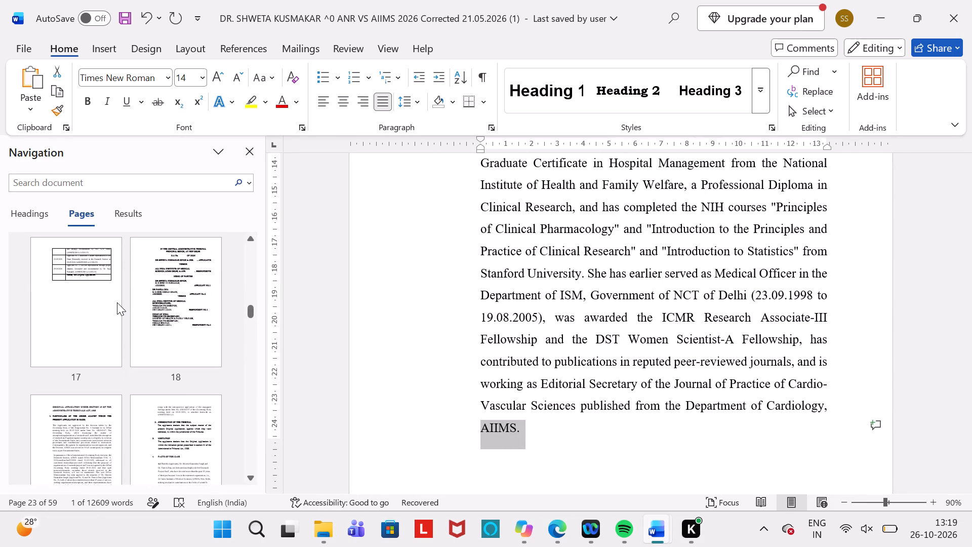
{"action": "scroll", "coordinate": [117, 302], "scroll_direction": "up", "scroll_amount": 1}
{"action": "left_click", "coordinate": [153, 310]}
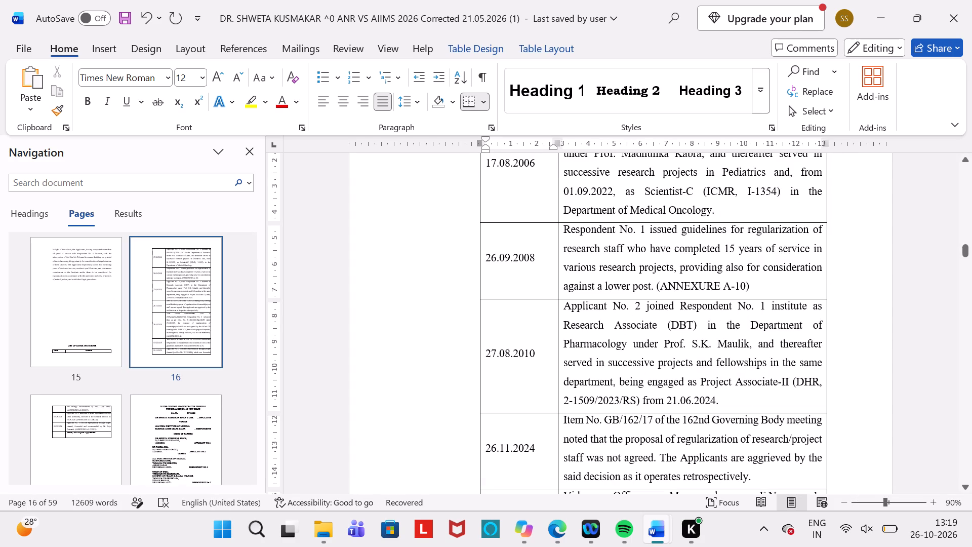
{"action": "scroll", "coordinate": [372, 292], "scroll_direction": "down", "scroll_amount": 1, "text": "ctrl"}
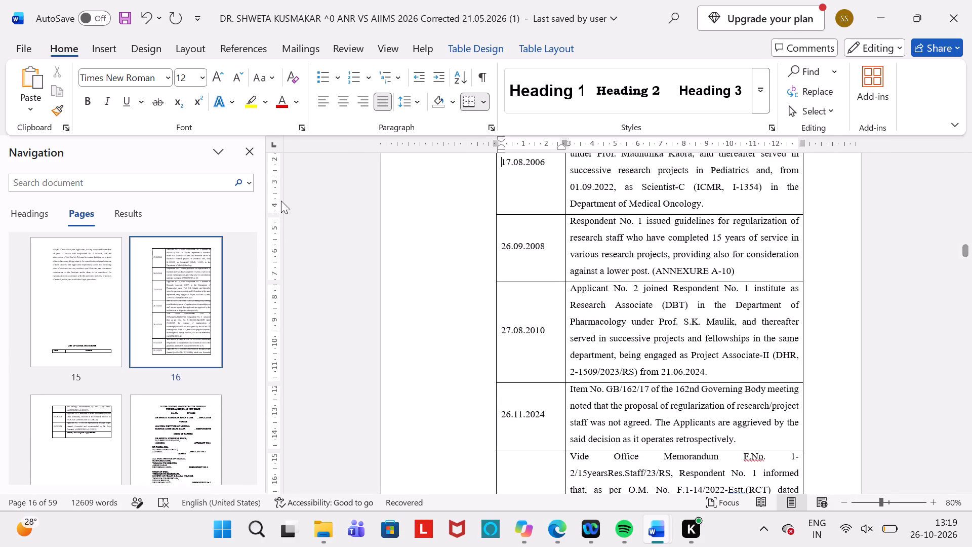
{"action": "left_click", "coordinate": [250, 151]}
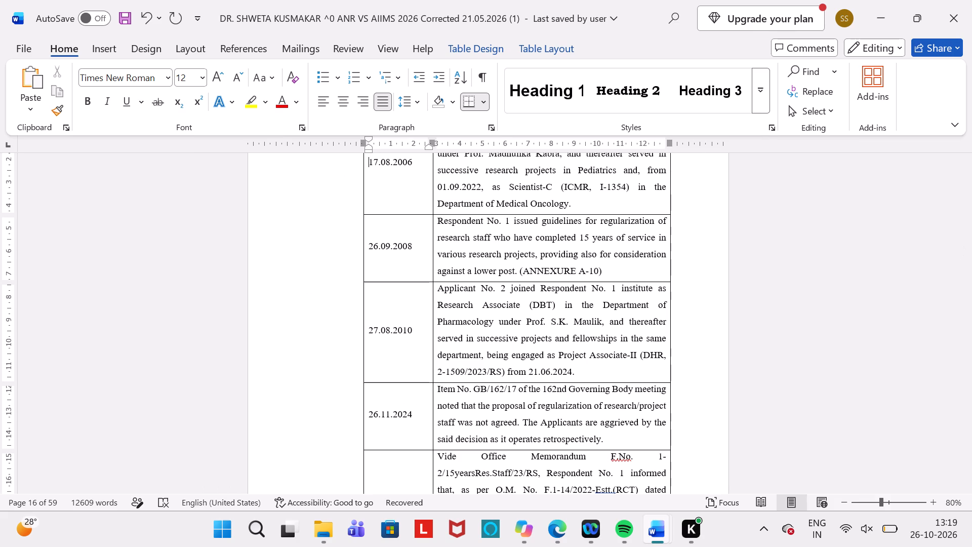
{"action": "scroll", "coordinate": [343, 257], "scroll_direction": "up", "scroll_amount": 3}
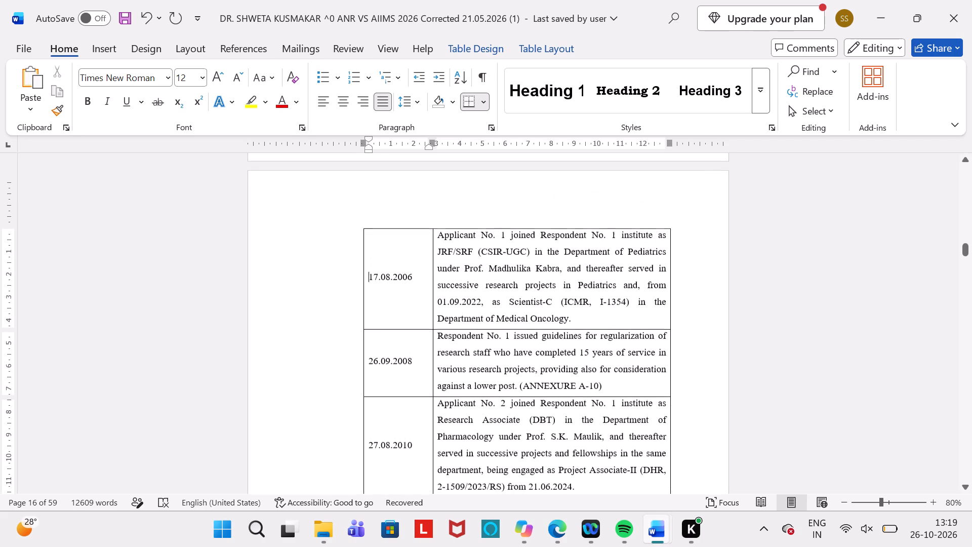
{"action": "scroll", "coordinate": [343, 257], "scroll_direction": "up", "scroll_amount": 1}
{"action": "scroll", "coordinate": [343, 257], "scroll_direction": "down", "scroll_amount": 1}
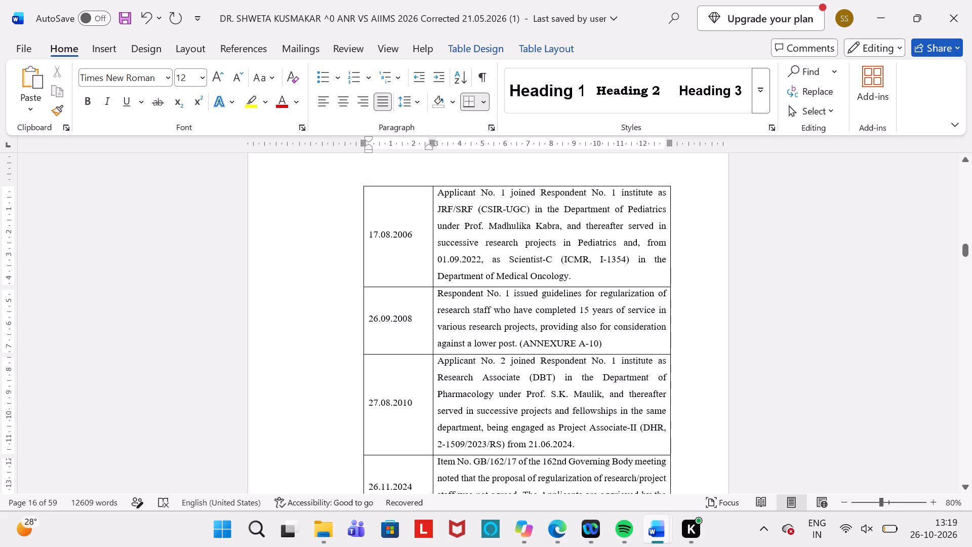
{"action": "scroll", "coordinate": [576, 292], "scroll_direction": "down", "scroll_amount": 1}
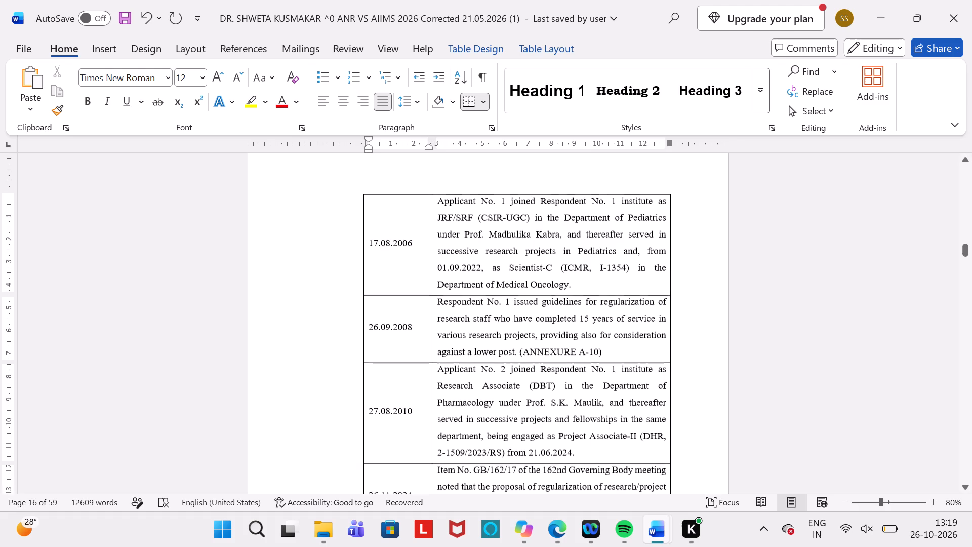
Read the list-of-dates rows from 26.11.2024 to 20.11.2025, including their annexure references.
{"action": "scroll", "coordinate": [595, 329], "scroll_direction": "down", "scroll_amount": 1}
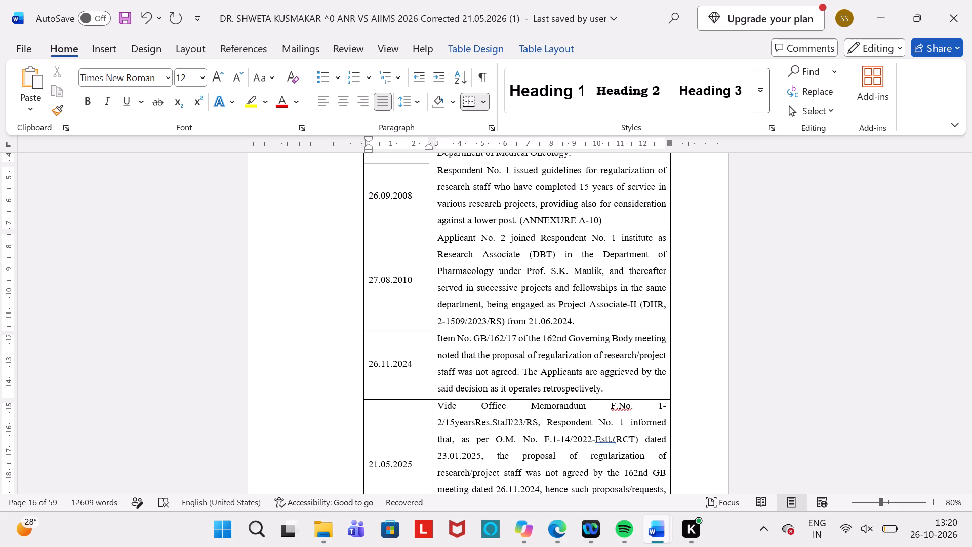
{"action": "scroll", "coordinate": [596, 327], "scroll_direction": "down", "scroll_amount": 1}
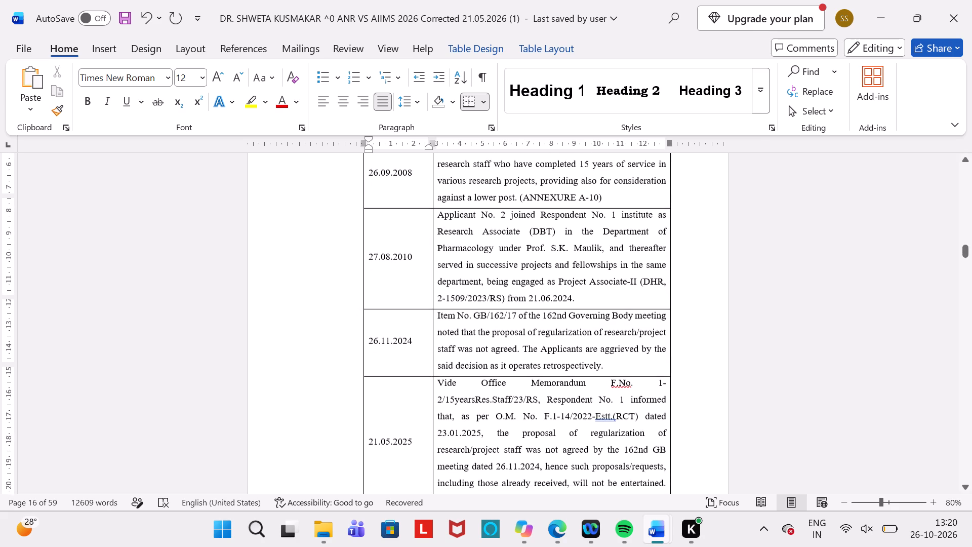
{"action": "scroll", "coordinate": [596, 327], "scroll_direction": "down", "scroll_amount": 1}
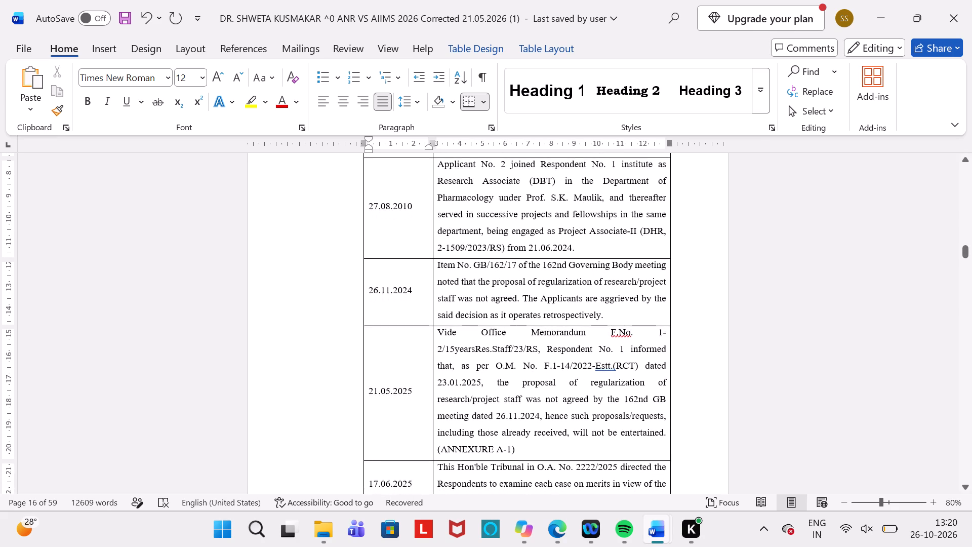
{"action": "scroll", "coordinate": [596, 327], "scroll_direction": "down", "scroll_amount": 1}
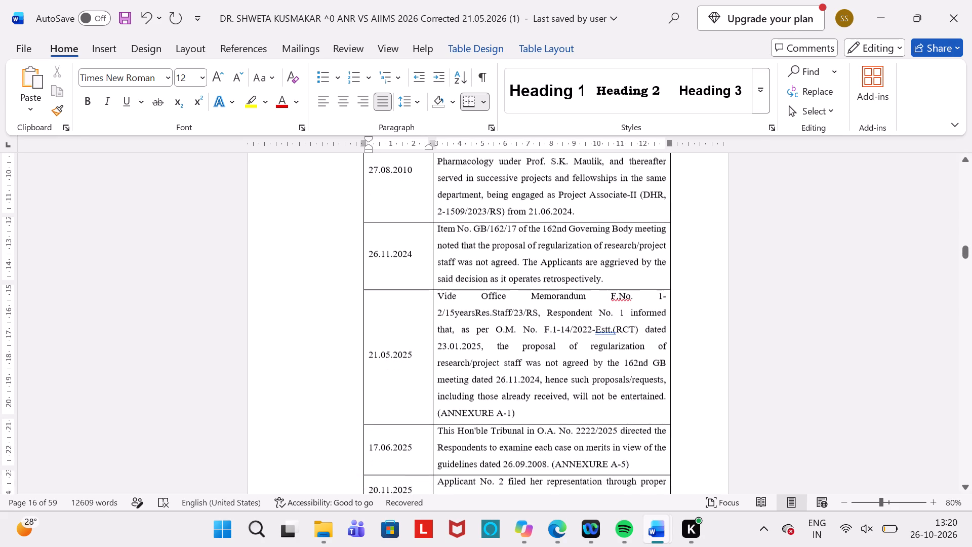
{"action": "scroll", "coordinate": [596, 327], "scroll_direction": "down", "scroll_amount": 1}
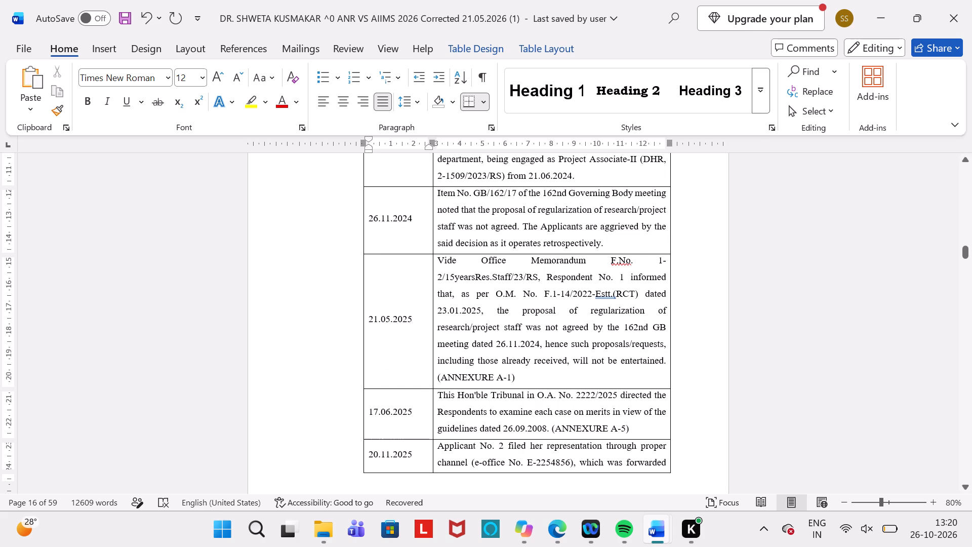
{"action": "scroll", "coordinate": [596, 327], "scroll_direction": "down", "scroll_amount": 1}
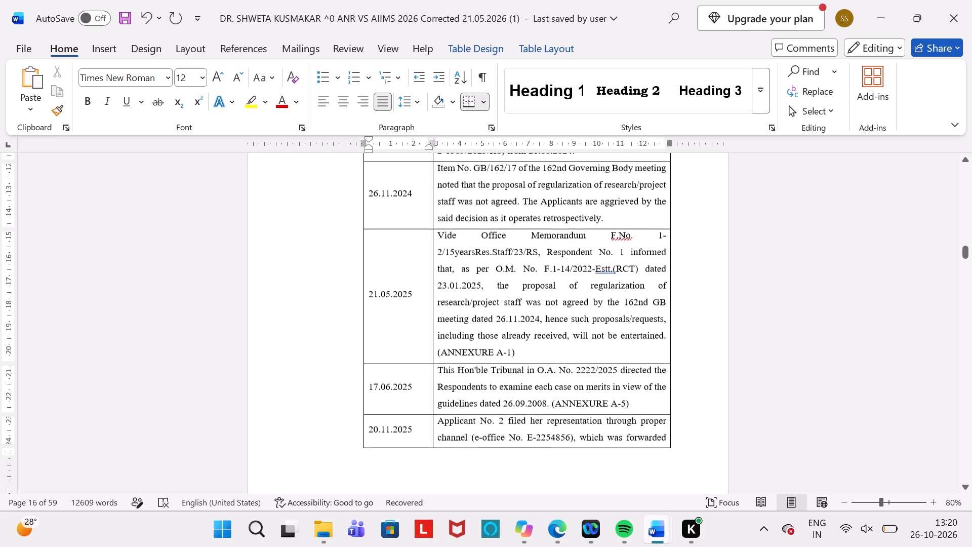
{"action": "scroll", "coordinate": [596, 327], "scroll_direction": "down", "scroll_amount": 1}
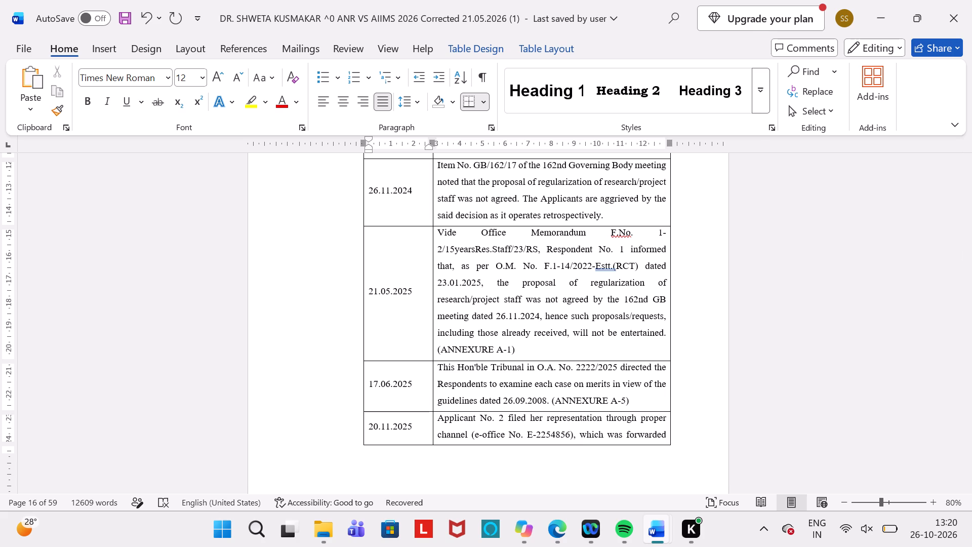
Recheck the list-of-dates rows on page 16 from 20.11.2025 back to 17.08.2006.
{"action": "scroll", "coordinate": [596, 327], "scroll_direction": "up", "scroll_amount": 1}
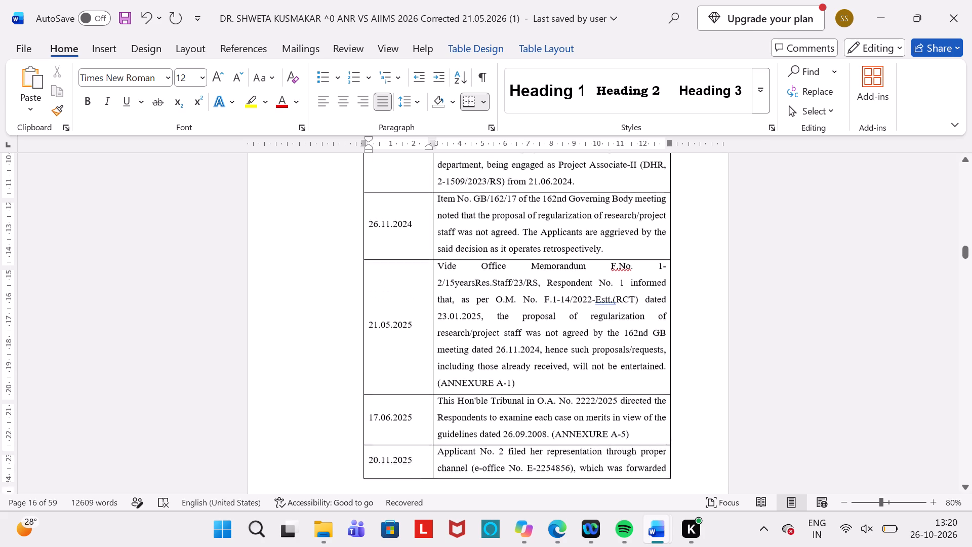
{"action": "scroll", "coordinate": [596, 327], "scroll_direction": "up", "scroll_amount": 3}
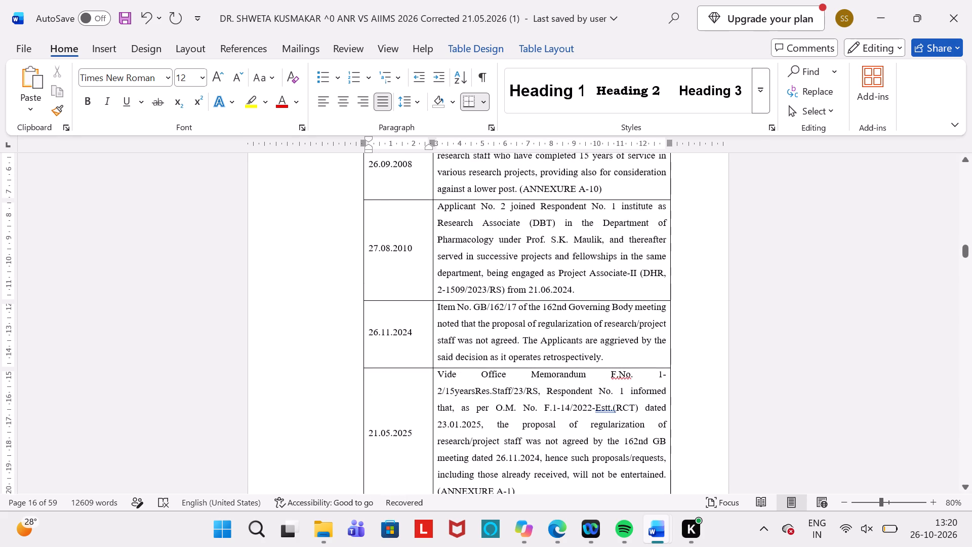
{"action": "scroll", "coordinate": [596, 327], "scroll_direction": "up", "scroll_amount": 2}
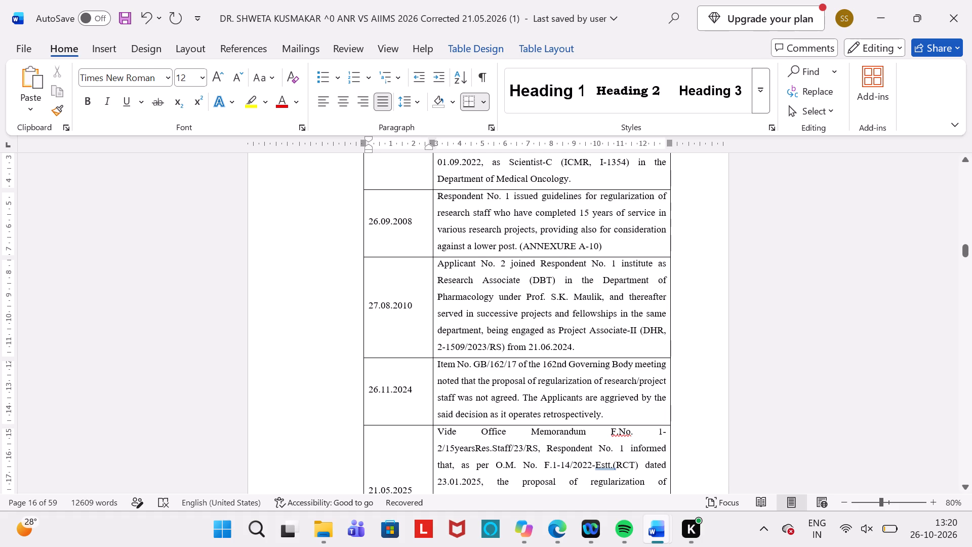
{"action": "scroll", "coordinate": [596, 327], "scroll_direction": "up", "scroll_amount": 2}
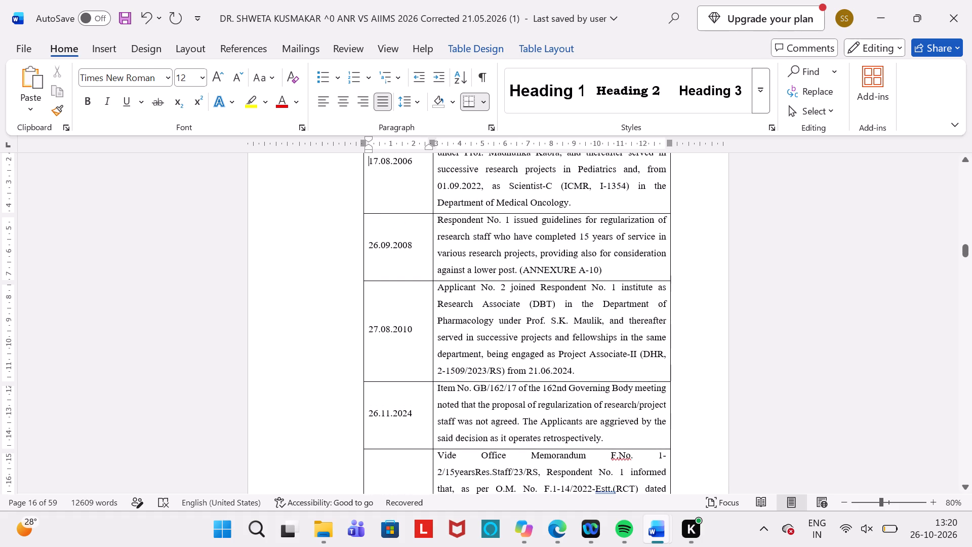
{"action": "scroll", "coordinate": [596, 327], "scroll_direction": "up", "scroll_amount": 1}
{"action": "scroll", "coordinate": [596, 327], "scroll_direction": "down", "scroll_amount": 1}
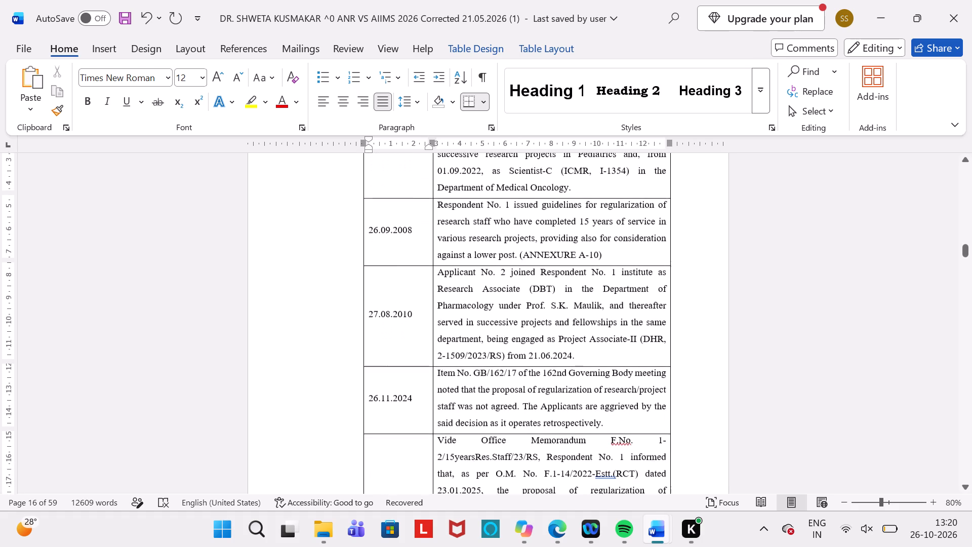
{"action": "scroll", "coordinate": [596, 327], "scroll_direction": "down", "scroll_amount": 2}
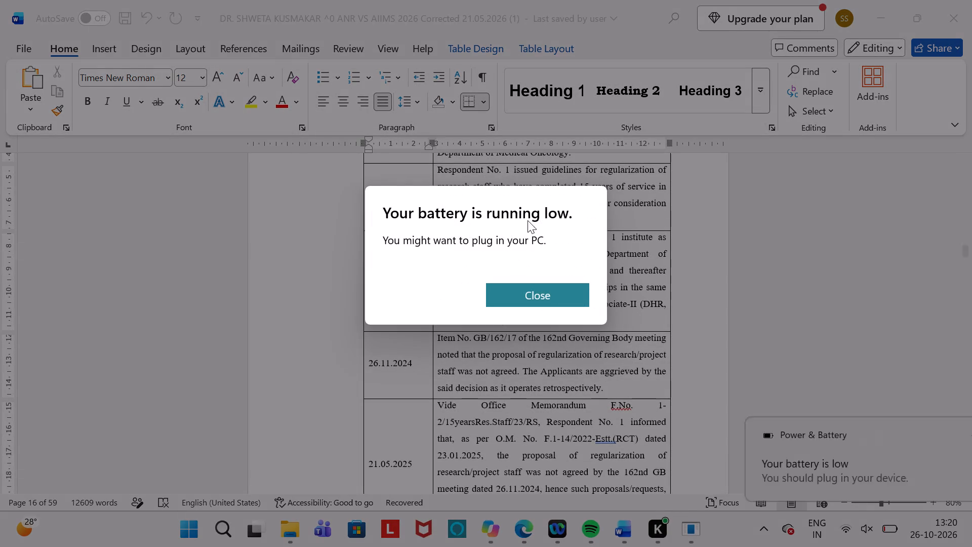
Dismiss the low-battery dialog and its notification.
{"action": "left_click", "coordinate": [545, 290]}
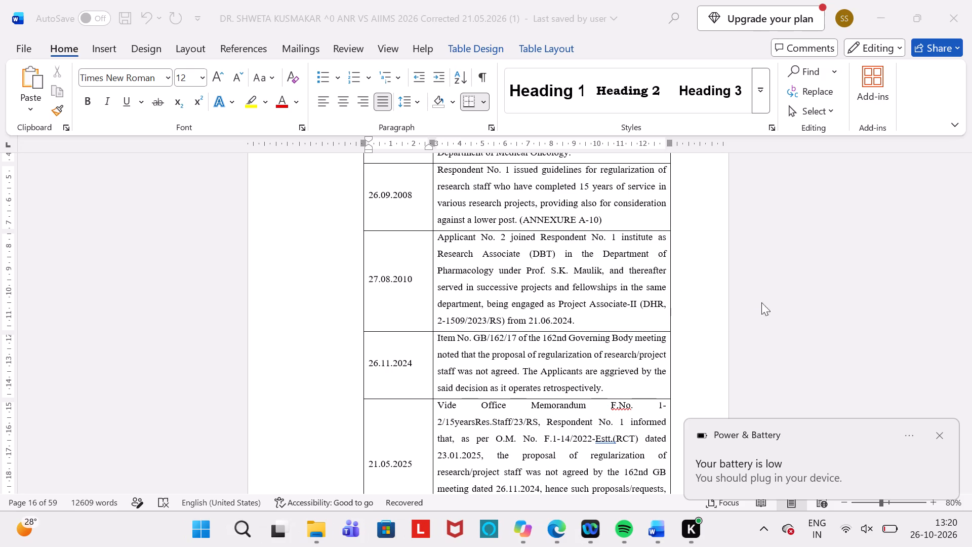
{"action": "left_click", "coordinate": [941, 432]}
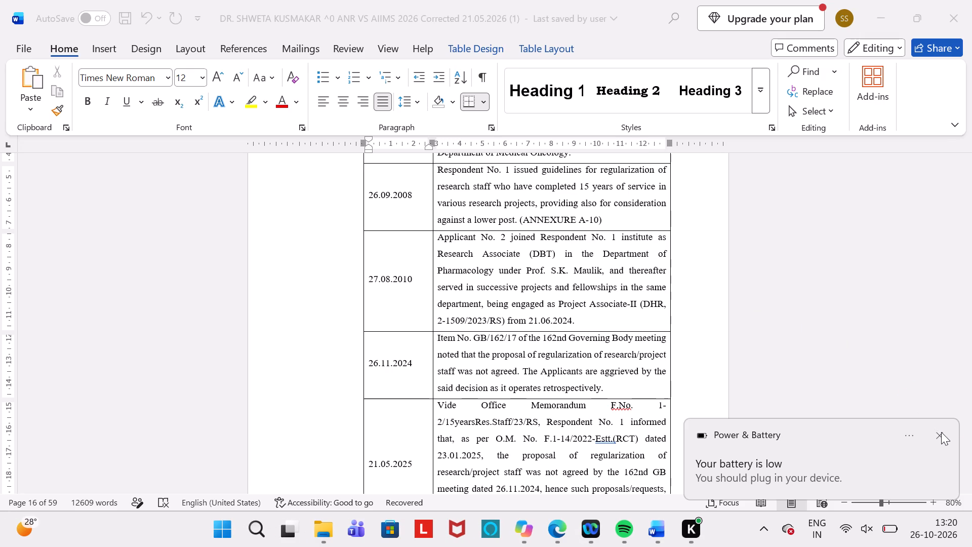
Review the rest of the list of dates across the page break, up to the row "Hence, the Original Application.".
{"action": "scroll", "coordinate": [639, 324], "scroll_direction": "down", "scroll_amount": 1}
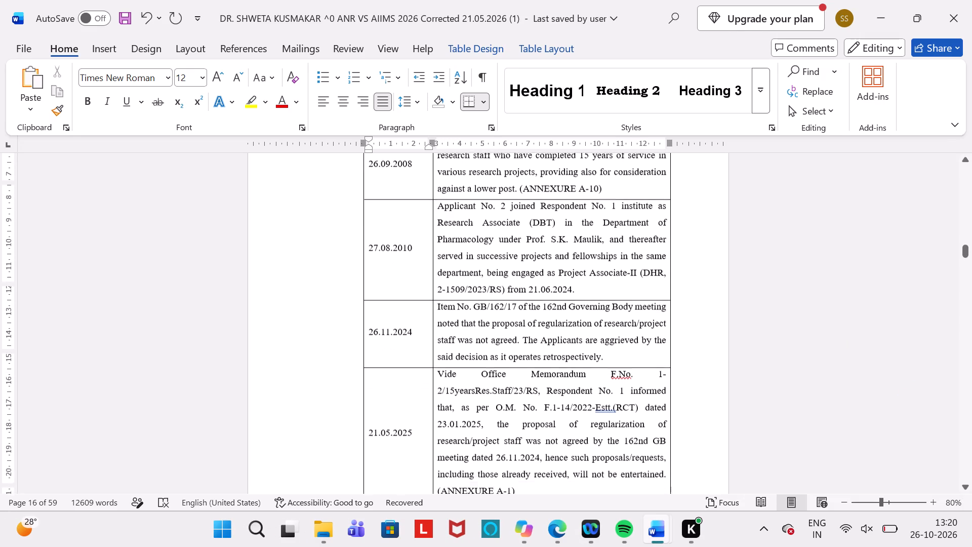
{"action": "scroll", "coordinate": [639, 324], "scroll_direction": "down", "scroll_amount": 2}
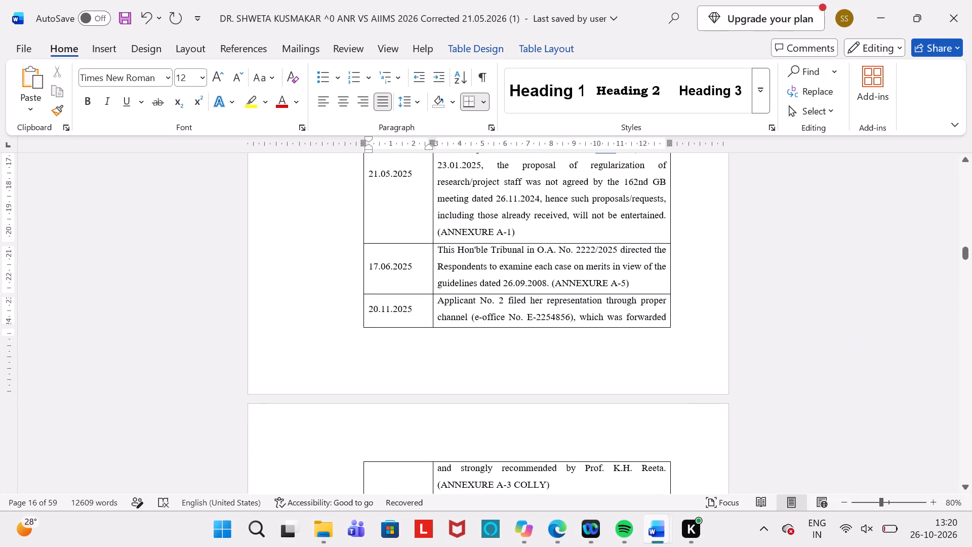
{"action": "scroll", "coordinate": [639, 324], "scroll_direction": "down", "scroll_amount": 4}
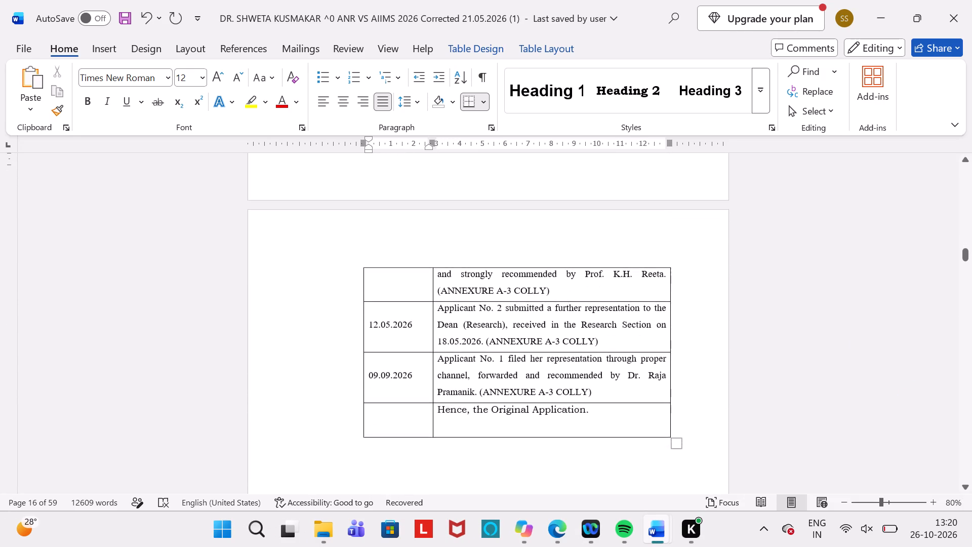
{"action": "scroll", "coordinate": [639, 324], "scroll_direction": "down", "scroll_amount": 2}
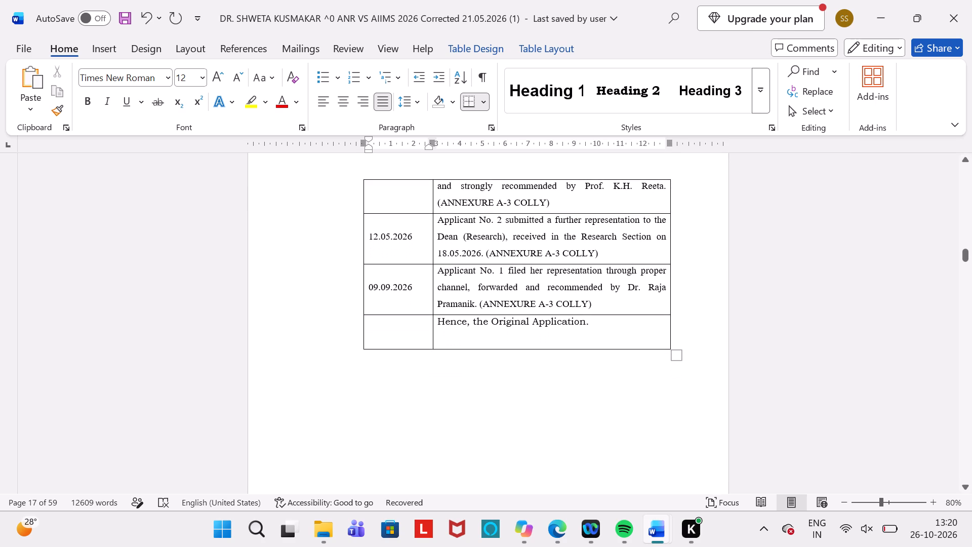
Re-examine the list-of-dates rows for 26.11.2024, 21.05.2025, 17.06.2025 and 20.11.2025 on page 16.
{"action": "scroll", "coordinate": [639, 324], "scroll_direction": "up", "scroll_amount": 4}
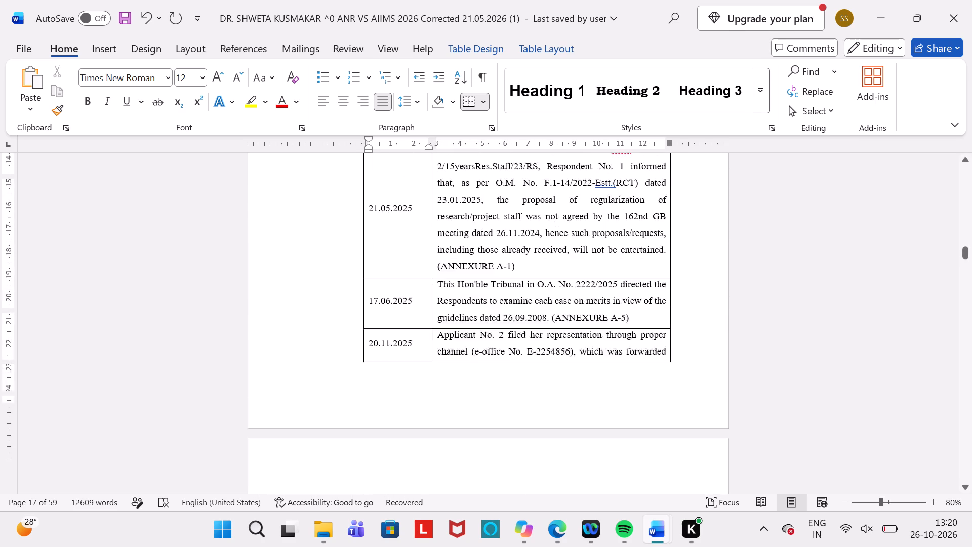
{"action": "scroll", "coordinate": [639, 324], "scroll_direction": "up", "scroll_amount": 2}
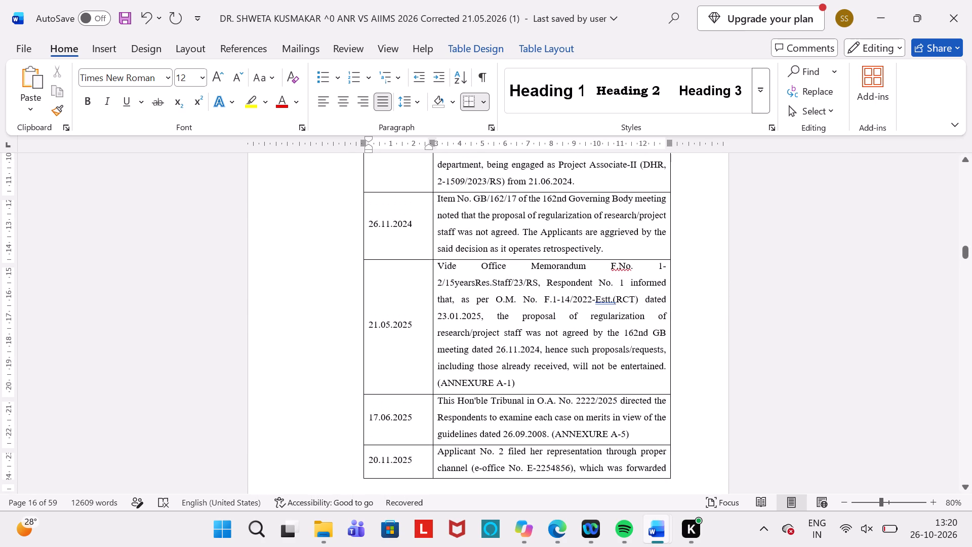
{"action": "scroll", "coordinate": [639, 324], "scroll_direction": "up", "scroll_amount": 2}
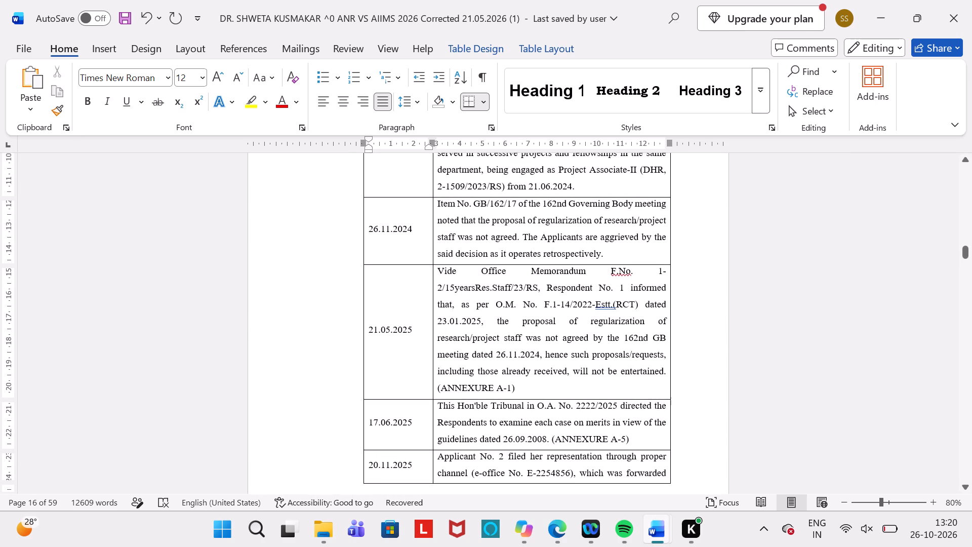
{"action": "scroll", "coordinate": [639, 324], "scroll_direction": "up", "scroll_amount": 1}
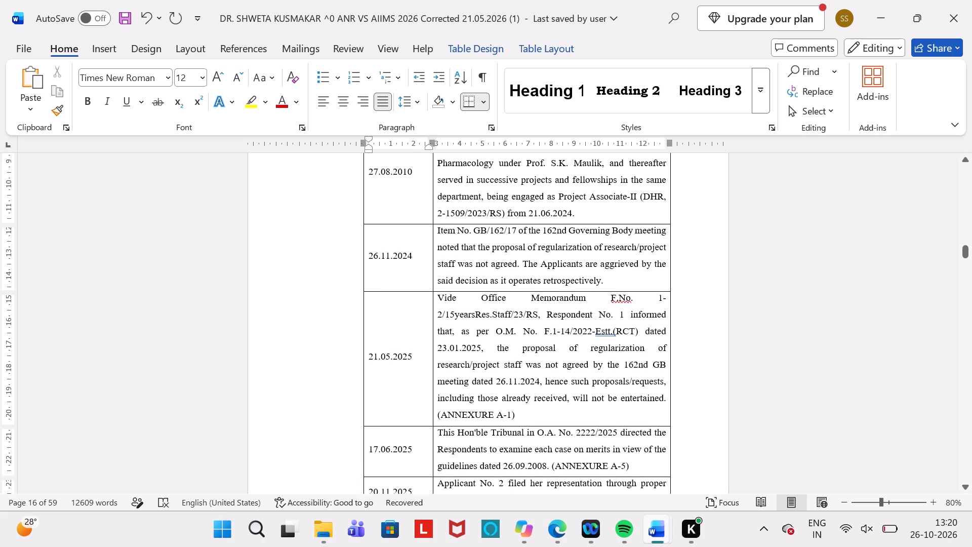
{"action": "scroll", "coordinate": [639, 324], "scroll_direction": "down", "scroll_amount": 1}
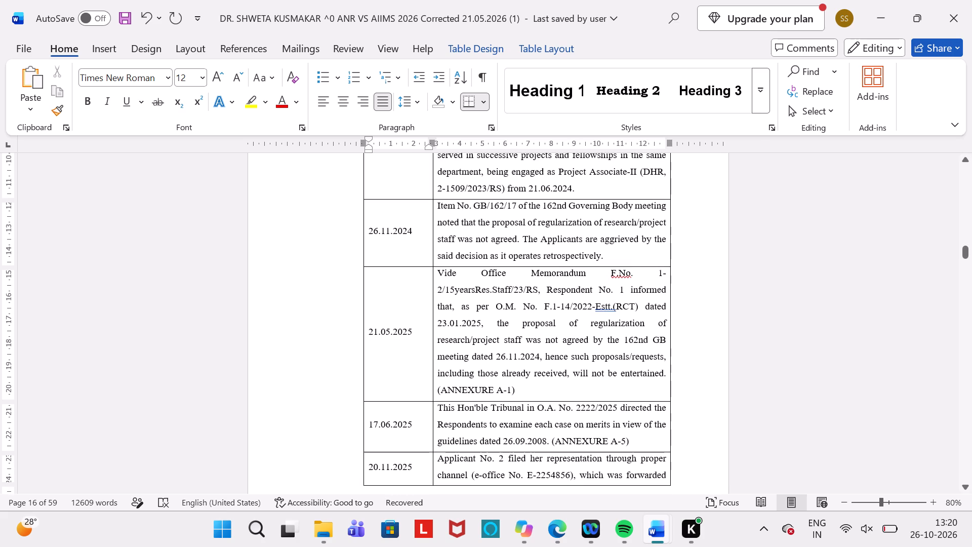
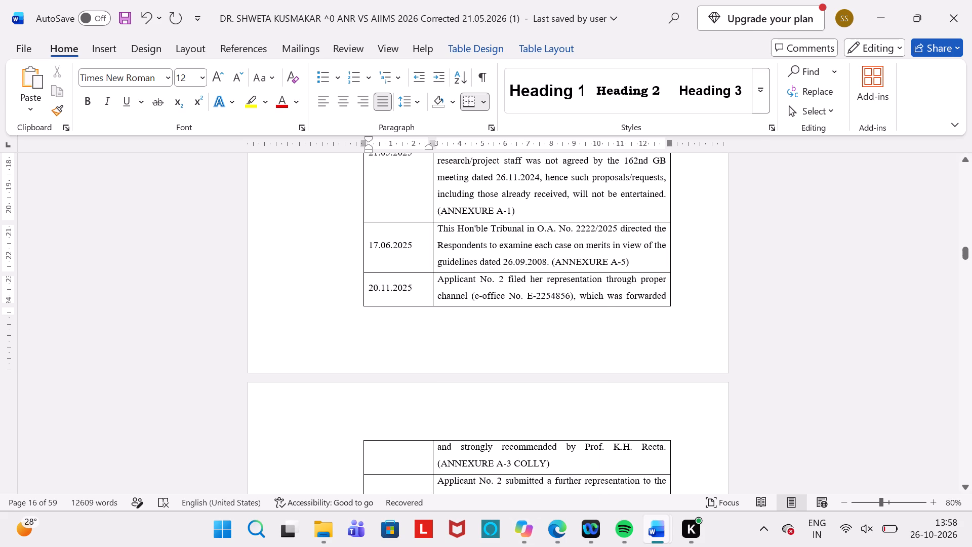
Check the closing list-of-dates rows on page 17, and reread page 16 from 20.11.2025 back to 26.11.2024.
{"action": "scroll", "coordinate": [680, 432], "scroll_direction": "down", "scroll_amount": 3}
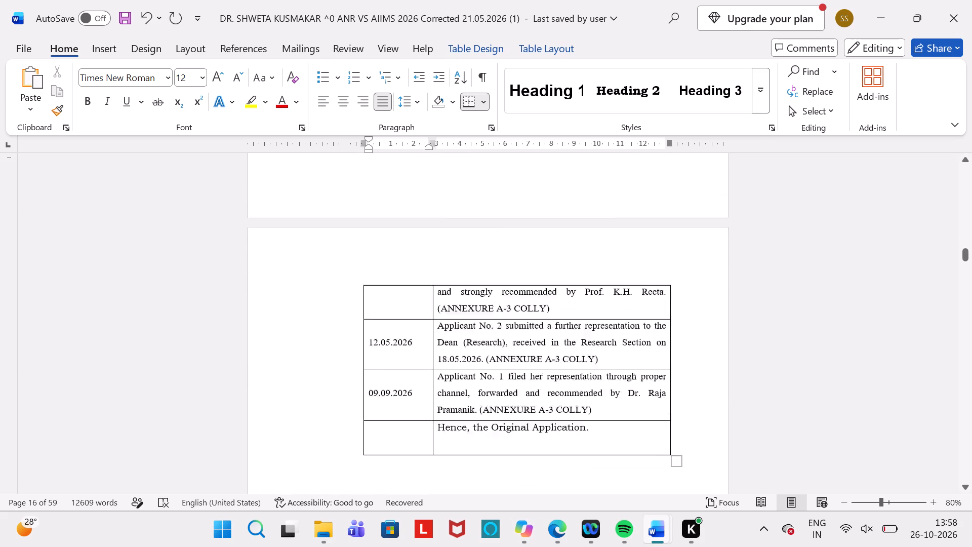
{"action": "scroll", "coordinate": [680, 432], "scroll_direction": "up", "scroll_amount": 2}
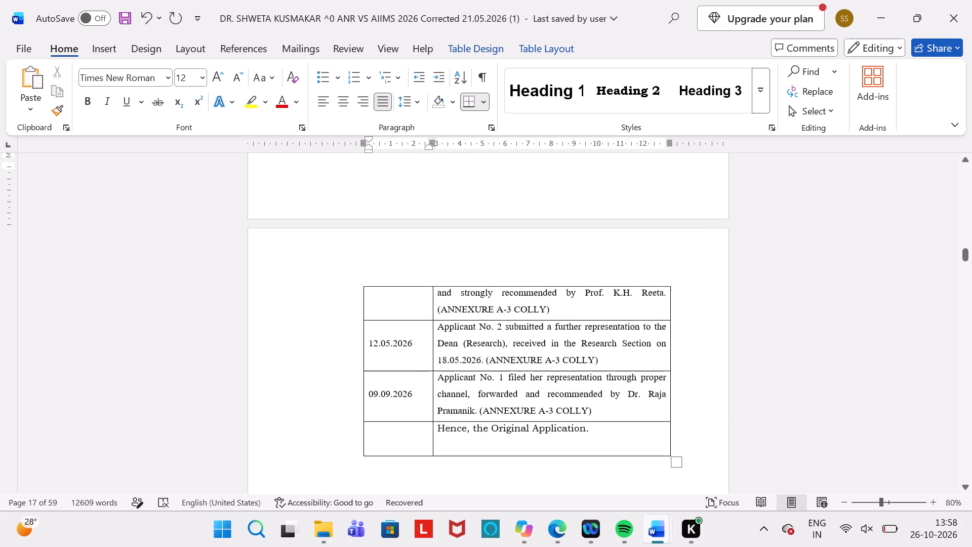
{"action": "scroll", "coordinate": [680, 432], "scroll_direction": "up", "scroll_amount": 2}
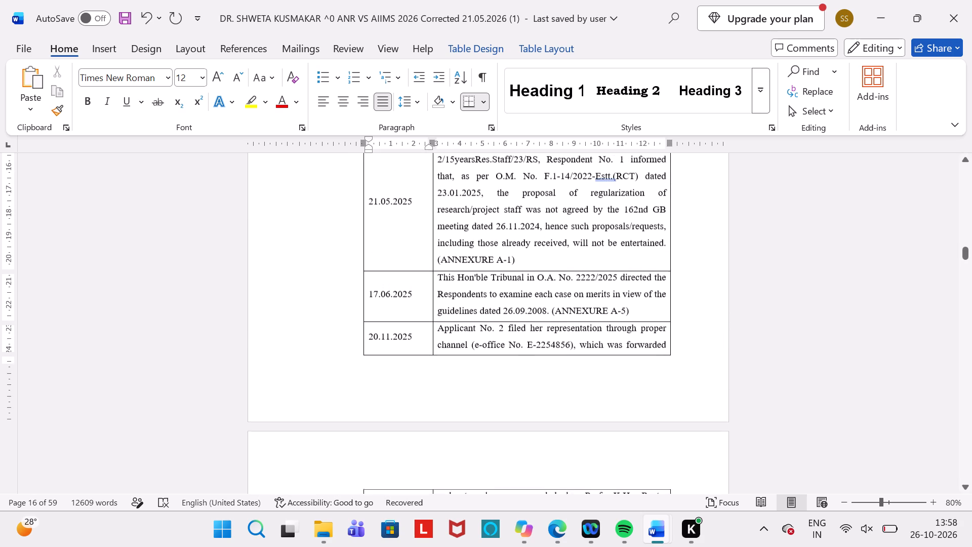
{"action": "scroll", "coordinate": [680, 432], "scroll_direction": "up", "scroll_amount": 1}
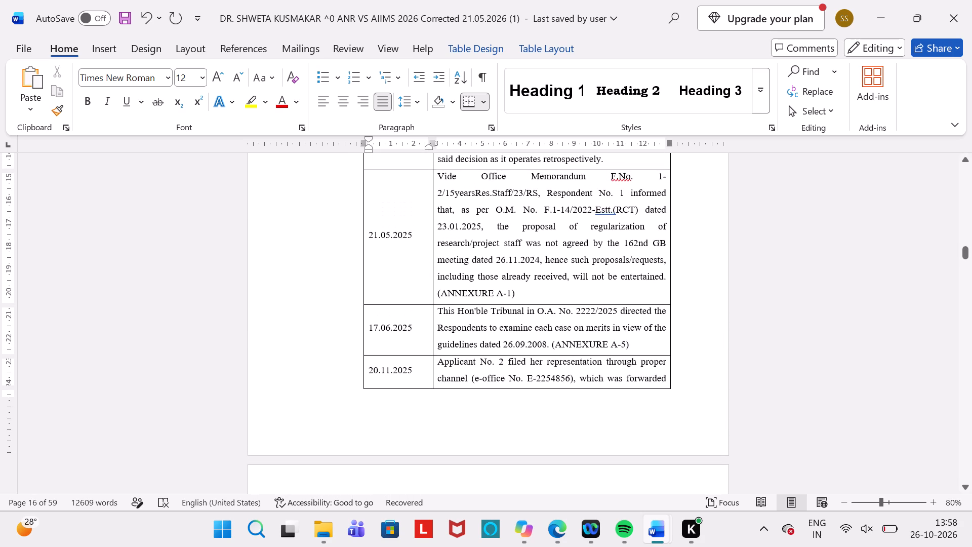
{"action": "scroll", "coordinate": [680, 432], "scroll_direction": "up", "scroll_amount": 2}
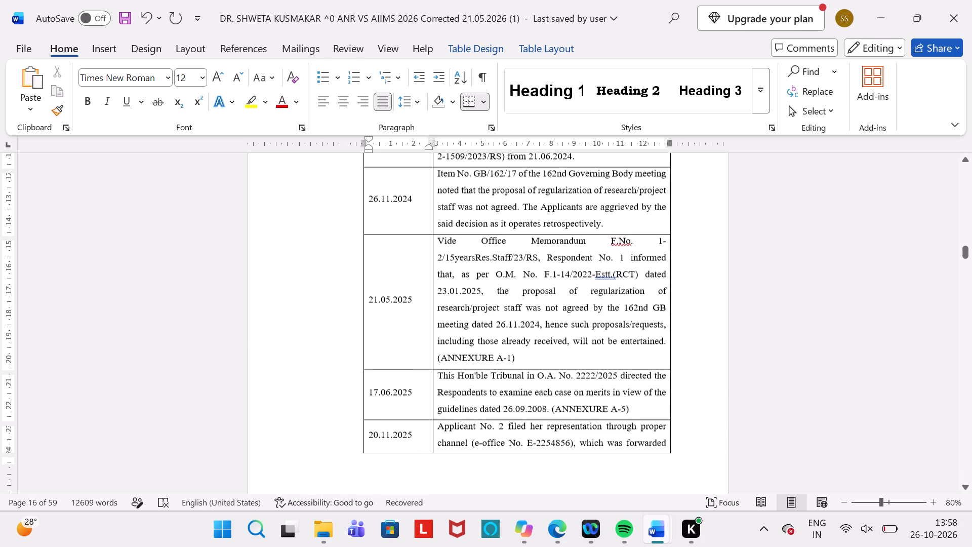
{"action": "scroll", "coordinate": [680, 432], "scroll_direction": "up", "scroll_amount": 1}
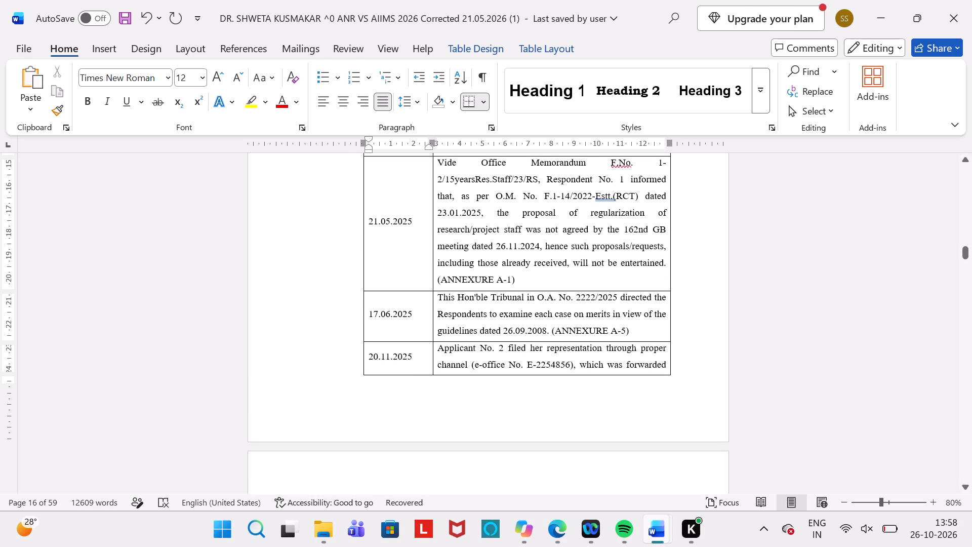
{"action": "scroll", "coordinate": [680, 432], "scroll_direction": "up", "scroll_amount": 2}
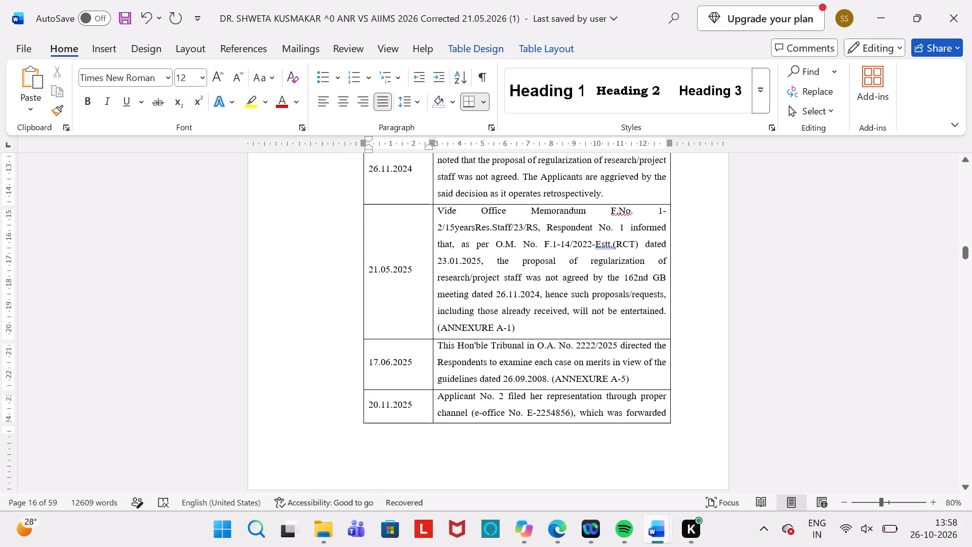
{"action": "scroll", "coordinate": [680, 432], "scroll_direction": "up", "scroll_amount": 2}
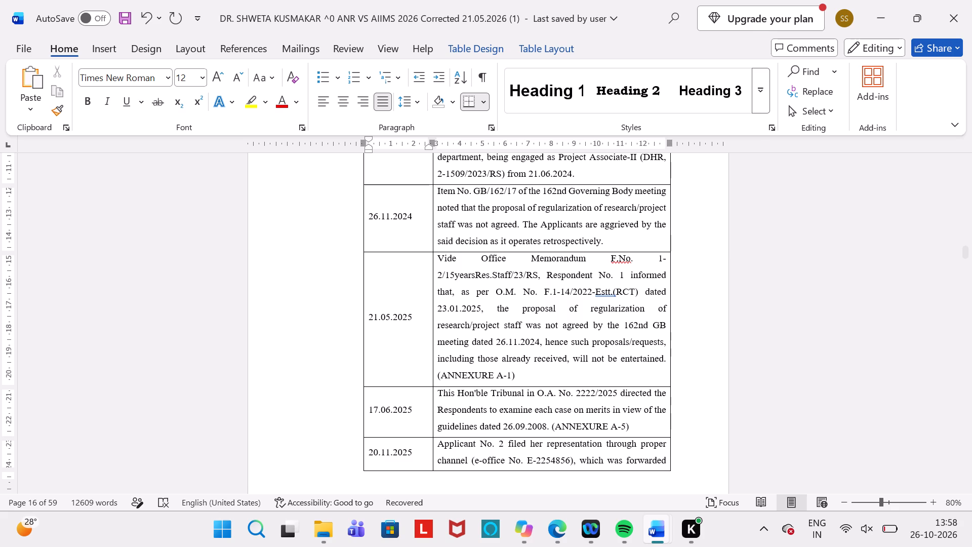
Compare the list-of-dates entries from 27.08.2010 to 20.11.2025, including the Governing Body decision and the 21.05.2025 Office Memorandum.
{"action": "scroll", "coordinate": [680, 432], "scroll_direction": "up", "scroll_amount": 1}
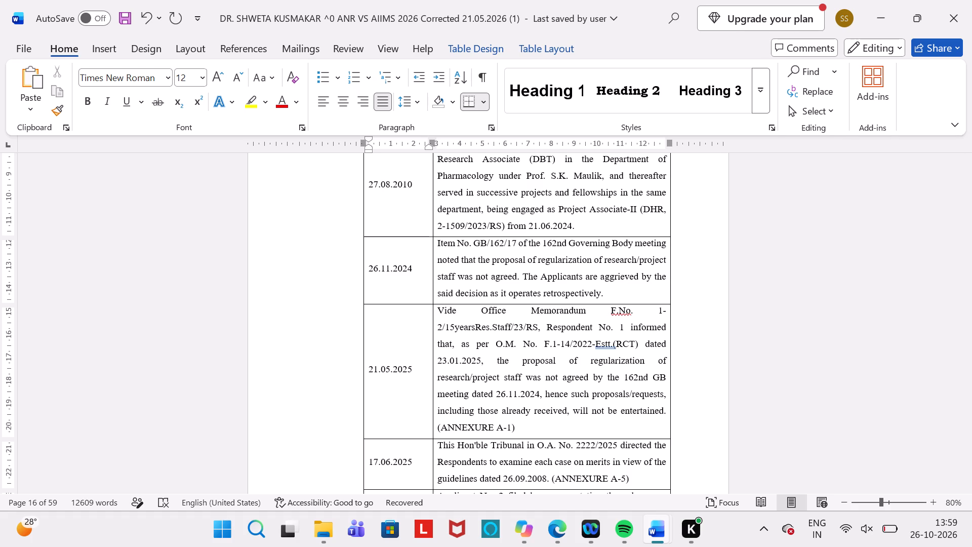
{"action": "scroll", "coordinate": [680, 432], "scroll_direction": "down", "scroll_amount": 1}
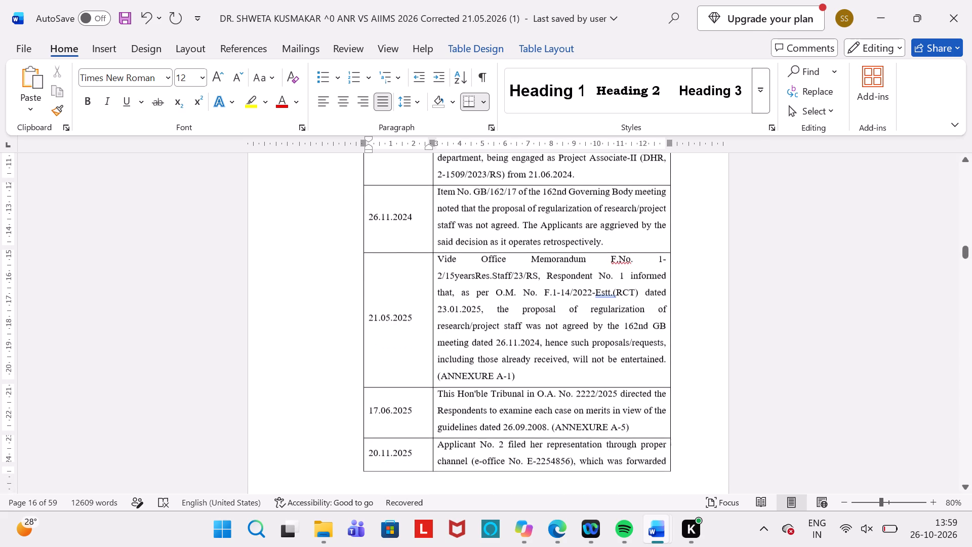
{"action": "scroll", "coordinate": [680, 432], "scroll_direction": "down", "scroll_amount": 1}
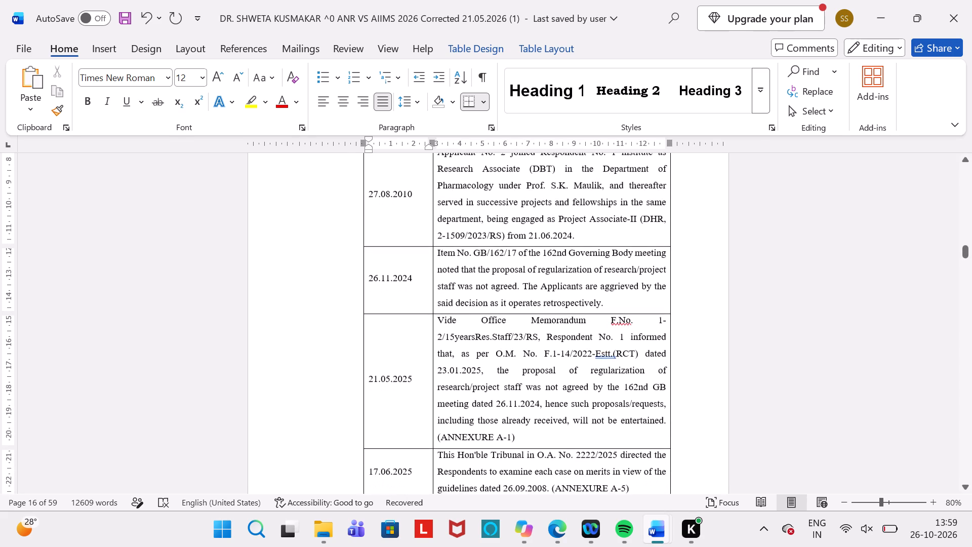
{"action": "scroll", "coordinate": [571, 338], "scroll_direction": "down", "scroll_amount": 1}
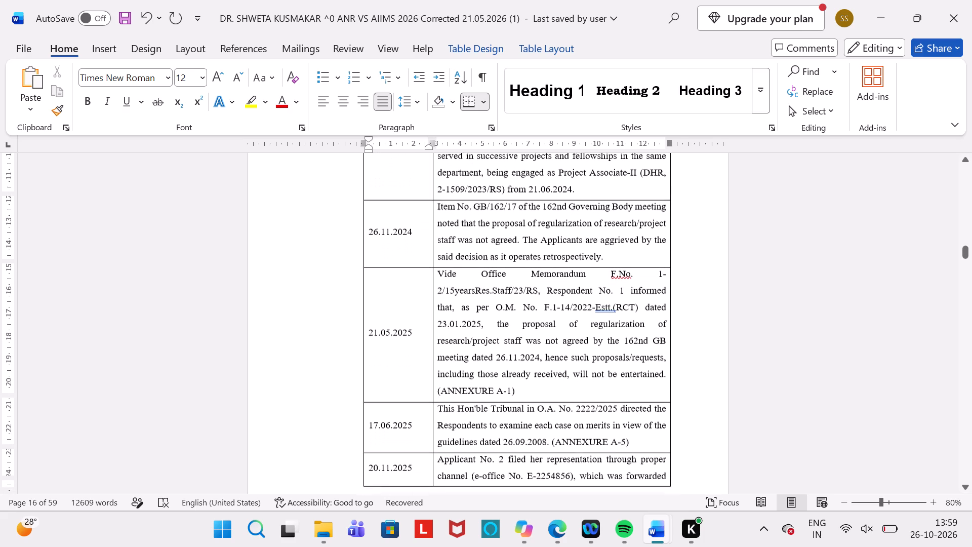
{"action": "scroll", "coordinate": [571, 338], "scroll_direction": "down", "scroll_amount": 1}
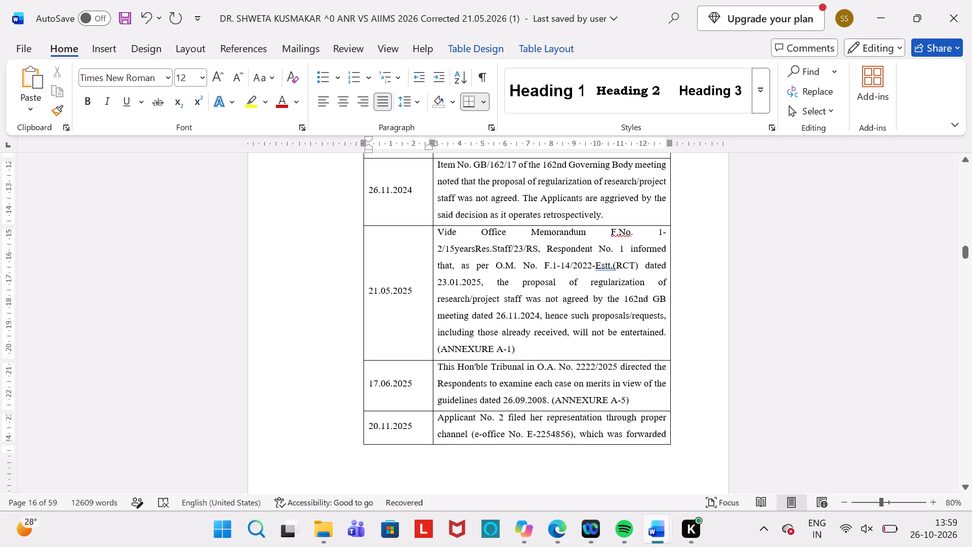
{"action": "scroll", "coordinate": [571, 338], "scroll_direction": "down", "scroll_amount": 2}
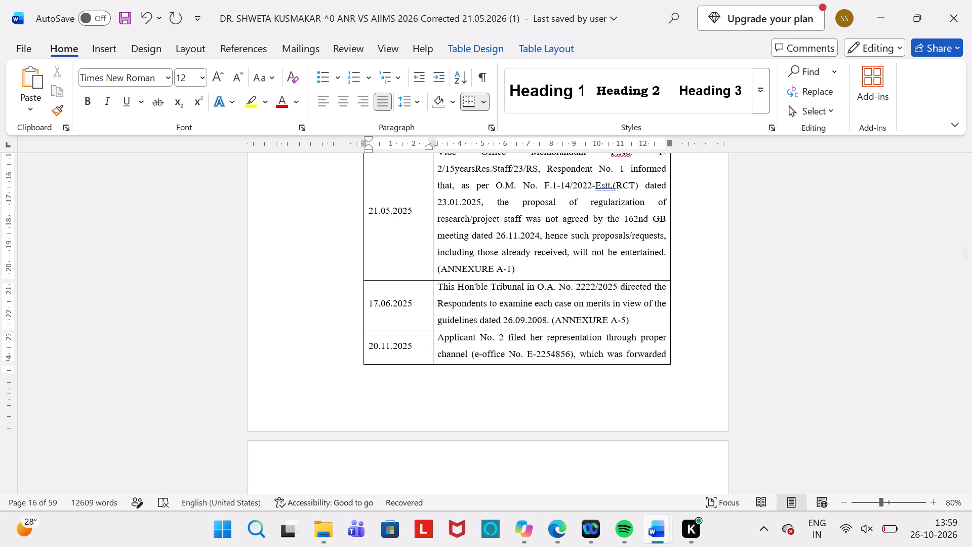
{"action": "scroll", "coordinate": [571, 338], "scroll_direction": "right", "scroll_amount": 1}
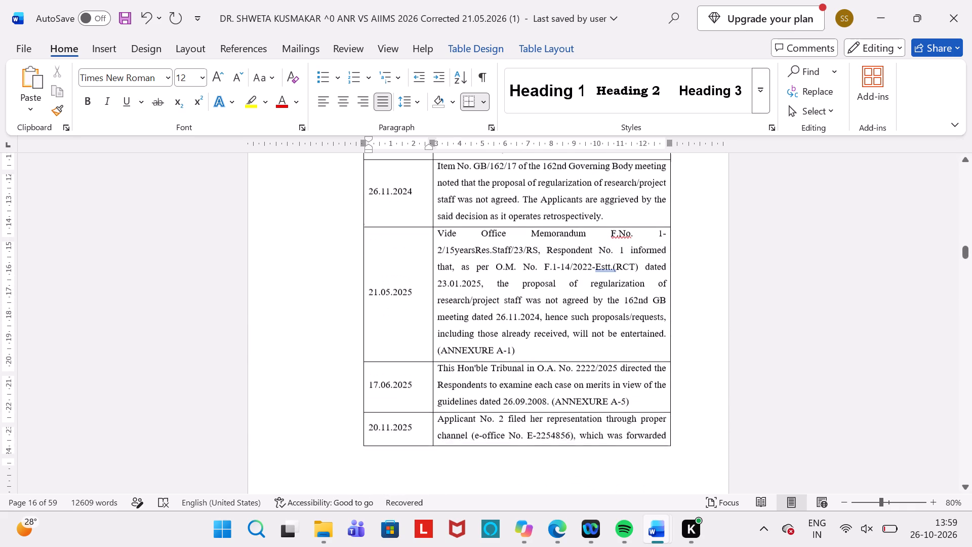
{"action": "scroll", "coordinate": [571, 338], "scroll_direction": "right", "scroll_amount": 1}
Reread the earlier list-of-dates rows on page 16, from 26.11.2024 back to 17.08.2006, covering both applicants' joining entries and the 26.09.2008 guidelines.
{"action": "scroll", "coordinate": [571, 338], "scroll_direction": "up", "scroll_amount": 1}
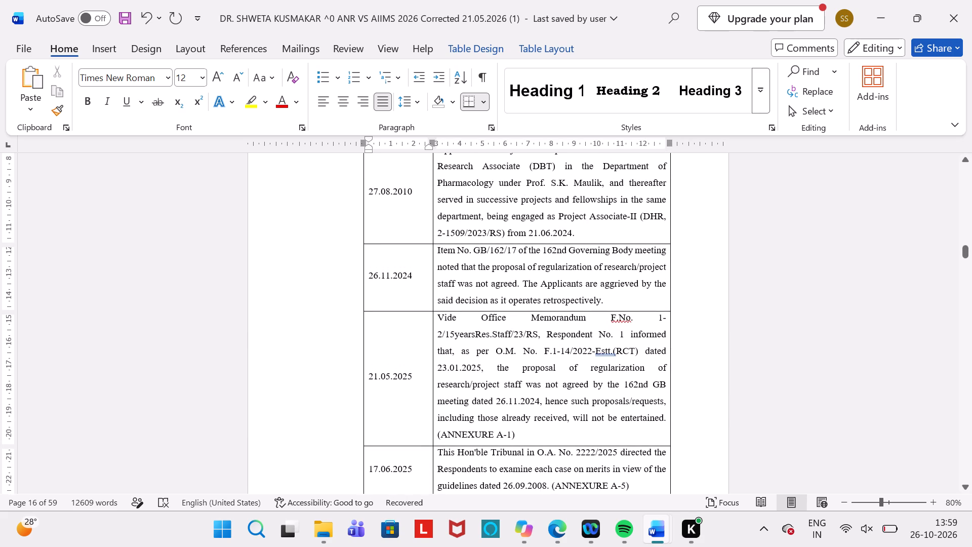
{"action": "scroll", "coordinate": [571, 338], "scroll_direction": "up", "scroll_amount": 1}
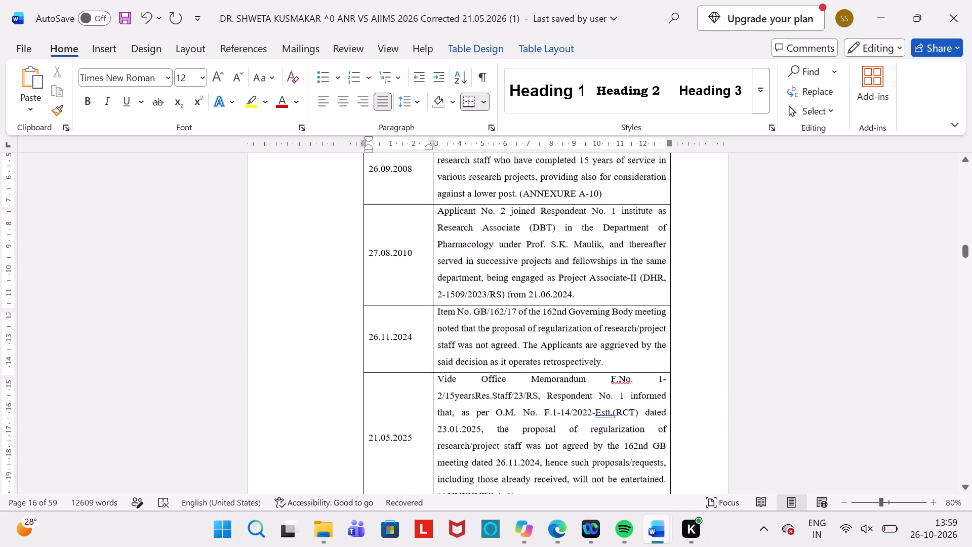
{"action": "scroll", "coordinate": [571, 338], "scroll_direction": "up", "scroll_amount": 3}
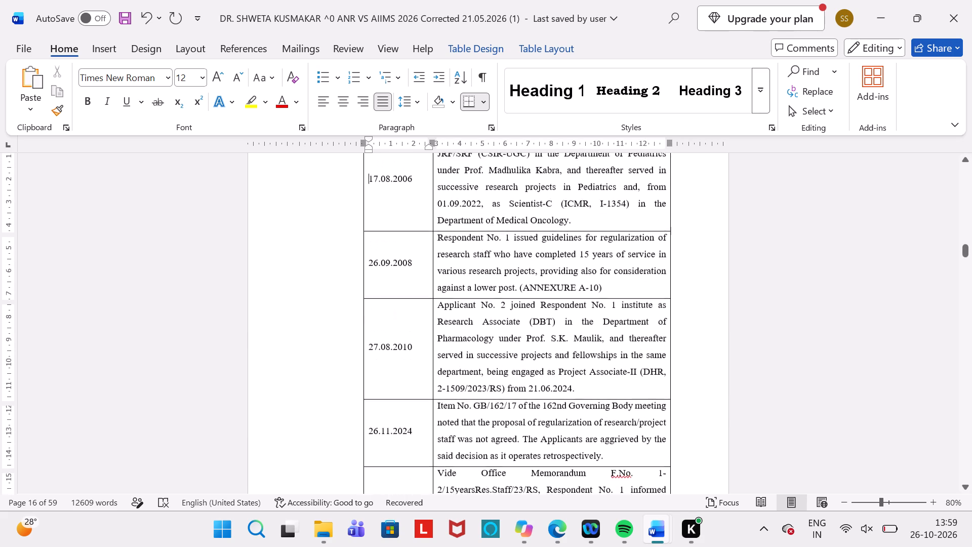
{"action": "scroll", "coordinate": [571, 338], "scroll_direction": "up", "scroll_amount": 1}
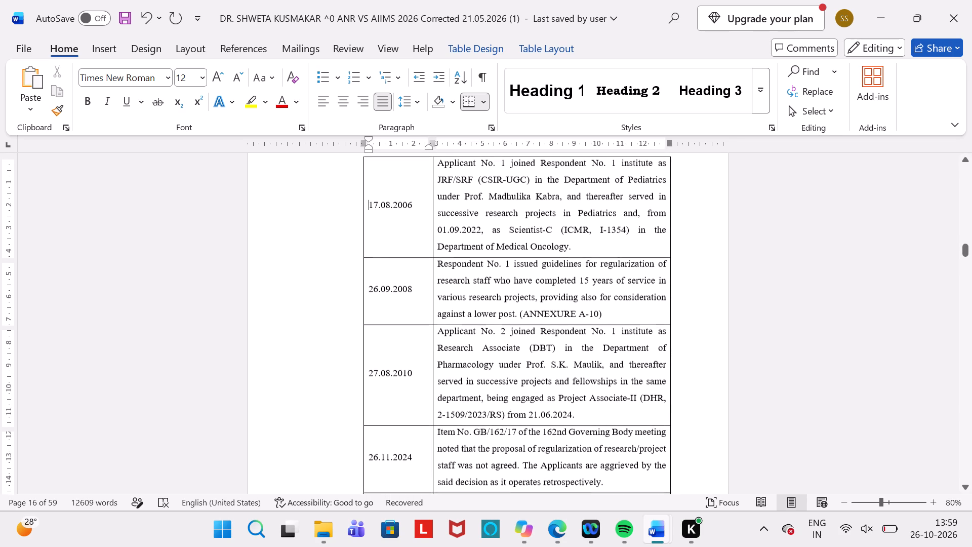
{"action": "scroll", "coordinate": [571, 338], "scroll_direction": "up", "scroll_amount": 1}
{"action": "scroll", "coordinate": [571, 338], "scroll_direction": "down", "scroll_amount": 1}
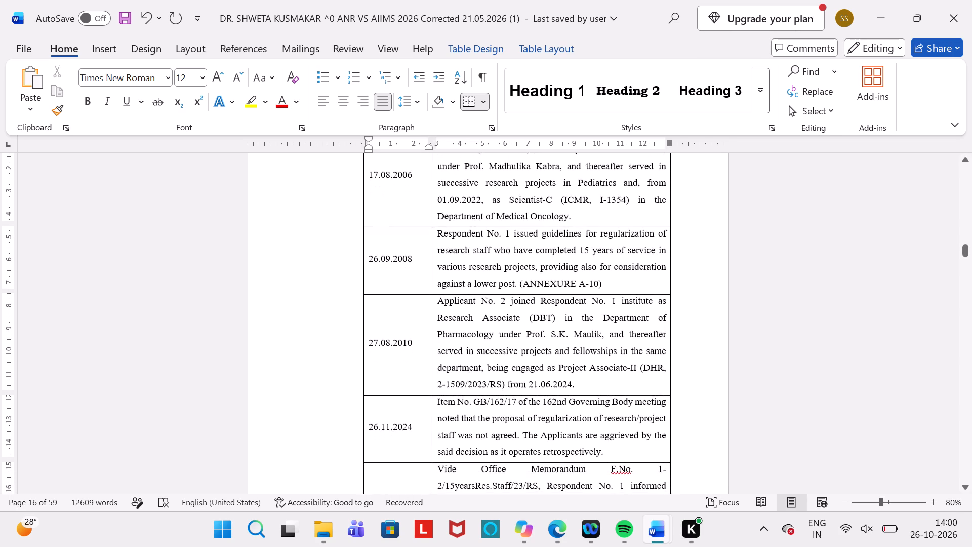
{"action": "scroll", "coordinate": [571, 338], "scroll_direction": "down", "scroll_amount": 1}
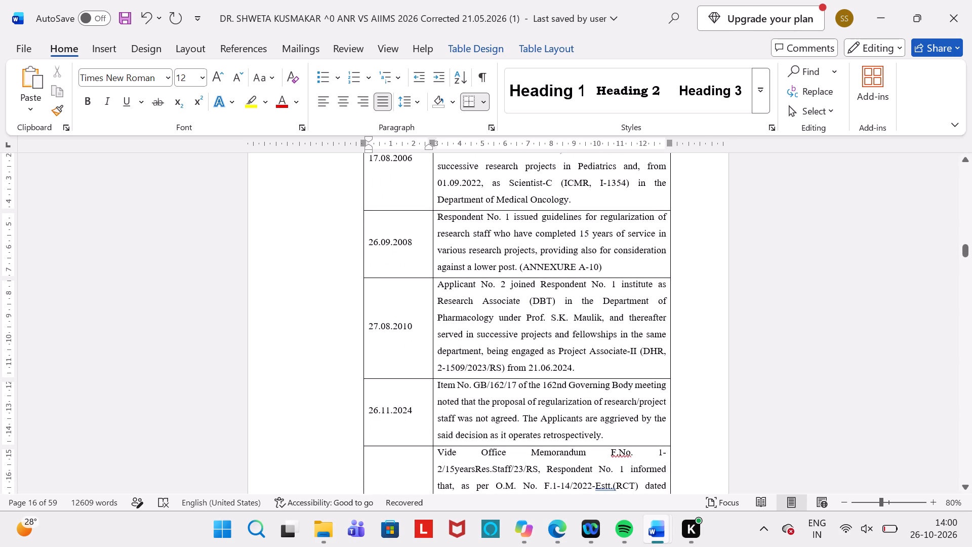
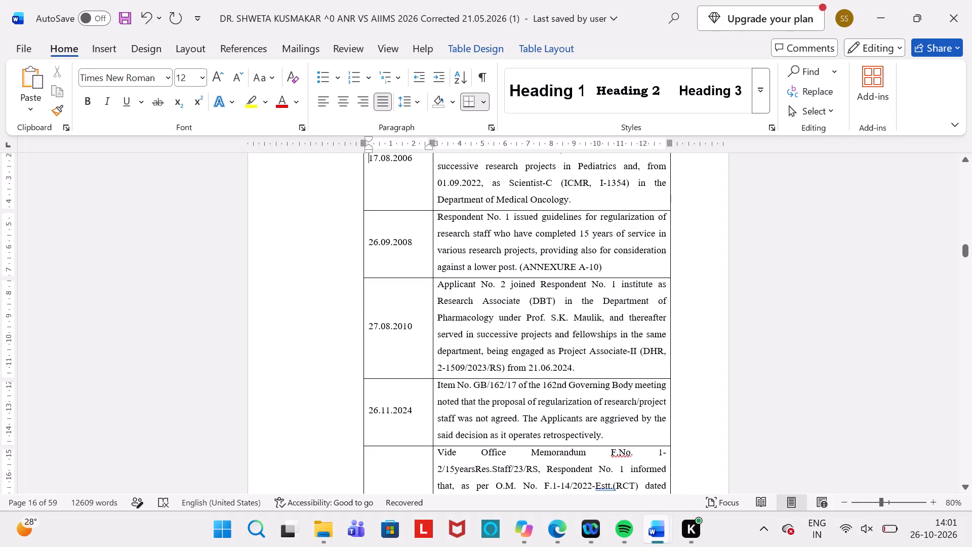
Reread the page 16 list-of-dates rows from 17.08.2006 down to 20.11.2025, including the 21.05.2025 Office Memorandum and the 17.06.2025 Tribunal direction.
{"action": "scroll", "coordinate": [564, 324], "scroll_direction": "down", "scroll_amount": 2}
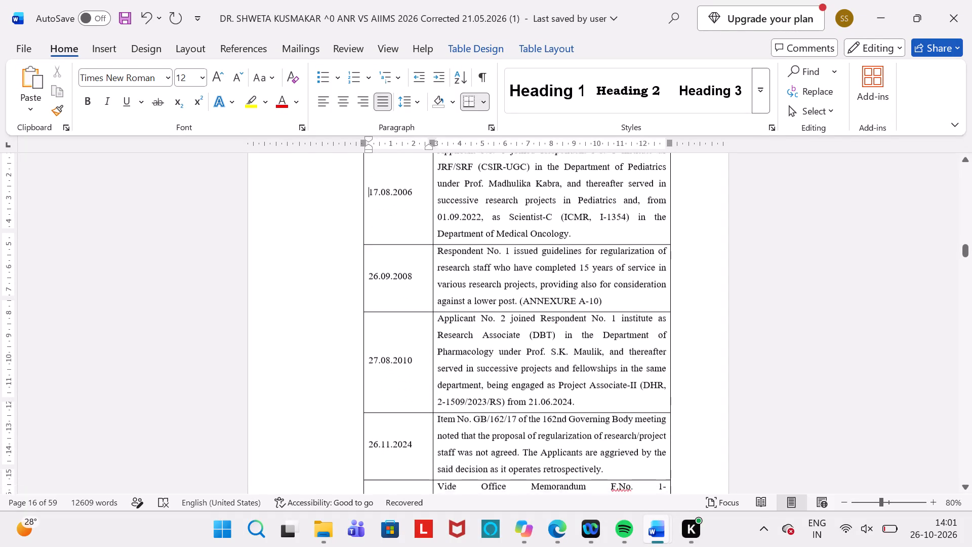
{"action": "scroll", "coordinate": [564, 324], "scroll_direction": "down", "scroll_amount": 3}
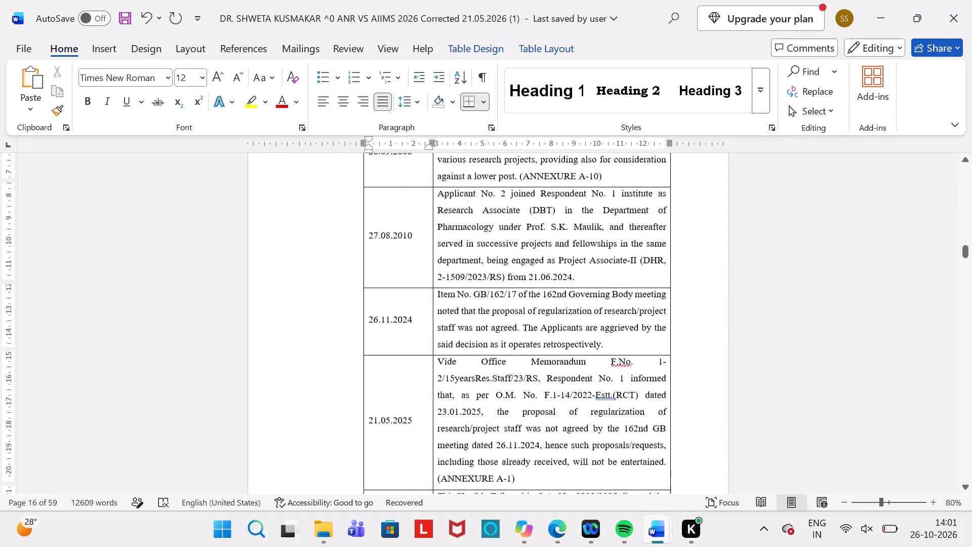
{"action": "scroll", "coordinate": [564, 324], "scroll_direction": "down", "scroll_amount": 1}
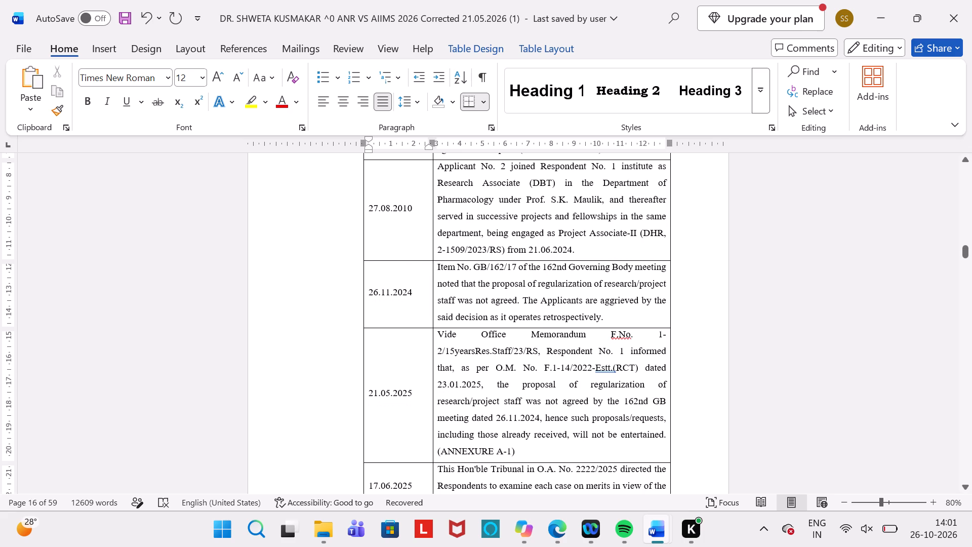
{"action": "scroll", "coordinate": [564, 324], "scroll_direction": "down", "scroll_amount": 1}
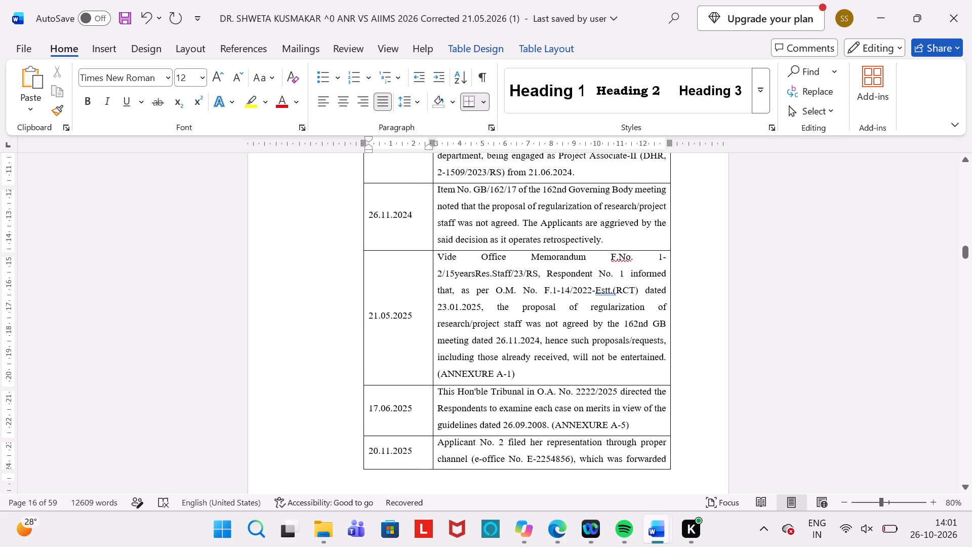
{"action": "scroll", "coordinate": [564, 324], "scroll_direction": "down", "scroll_amount": 1}
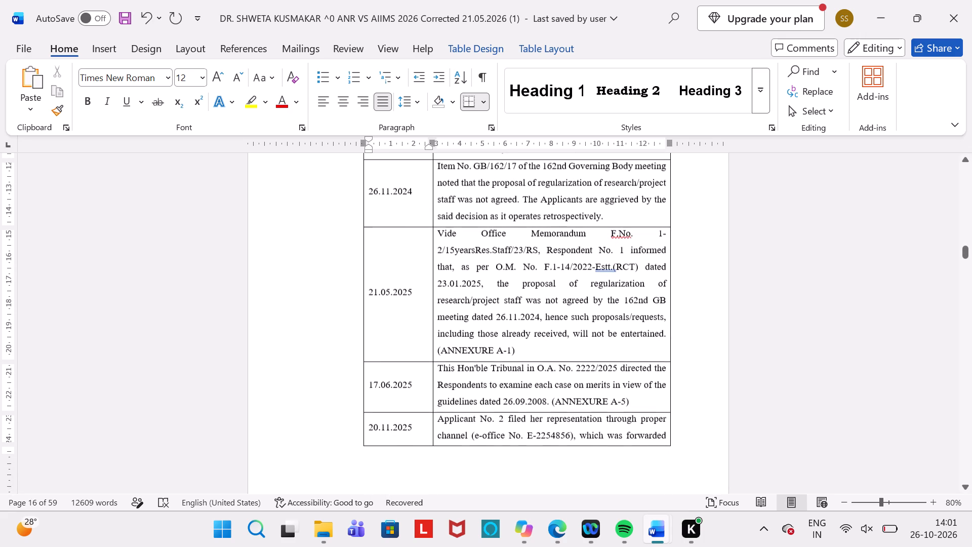
{"action": "scroll", "coordinate": [564, 324], "scroll_direction": "down", "scroll_amount": 2}
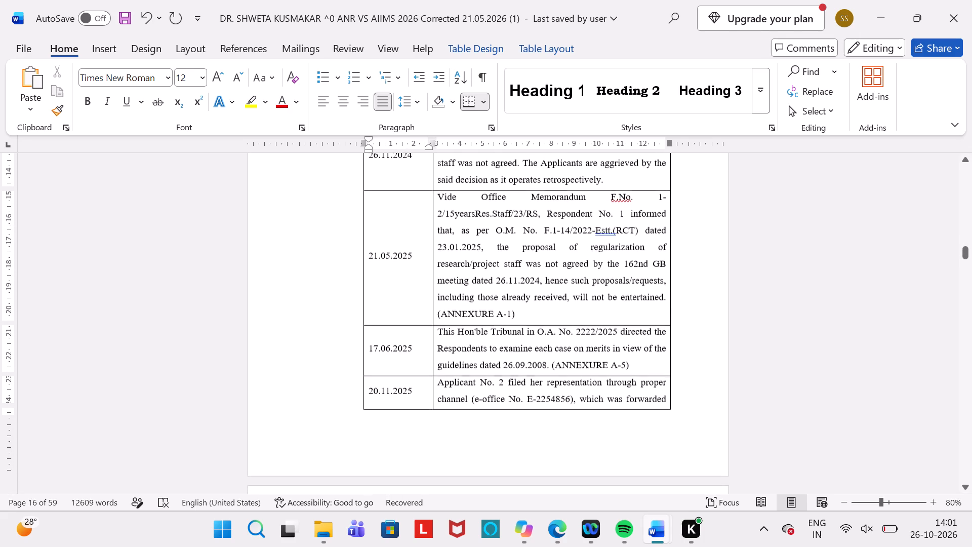
{"action": "scroll", "coordinate": [564, 324], "scroll_direction": "down", "scroll_amount": 1}
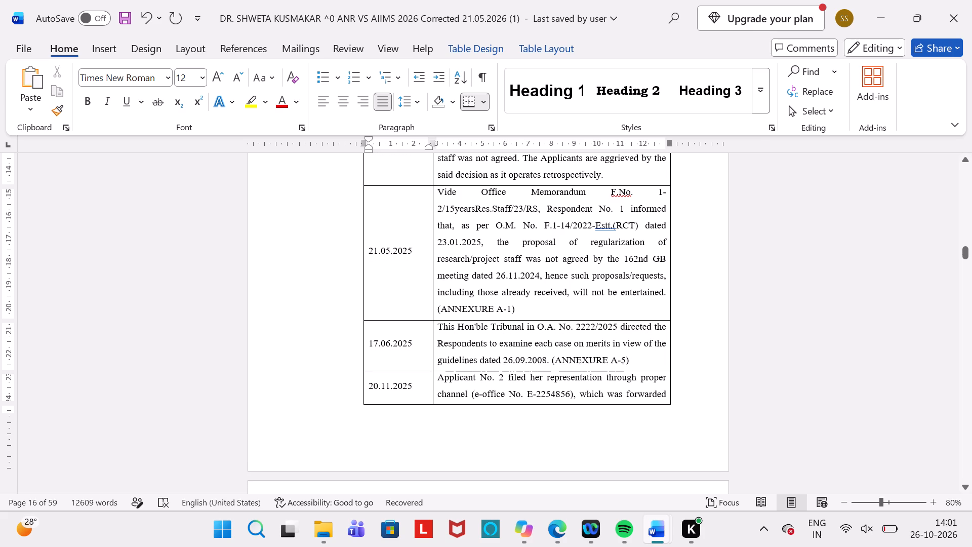
Recheck the page 16 list-of-dates entries backwards from the 21.05.2025 Office Memorandum to Applicant No. 1's joining on 17.08.2006.
{"action": "scroll", "coordinate": [564, 324], "scroll_direction": "up", "scroll_amount": 2}
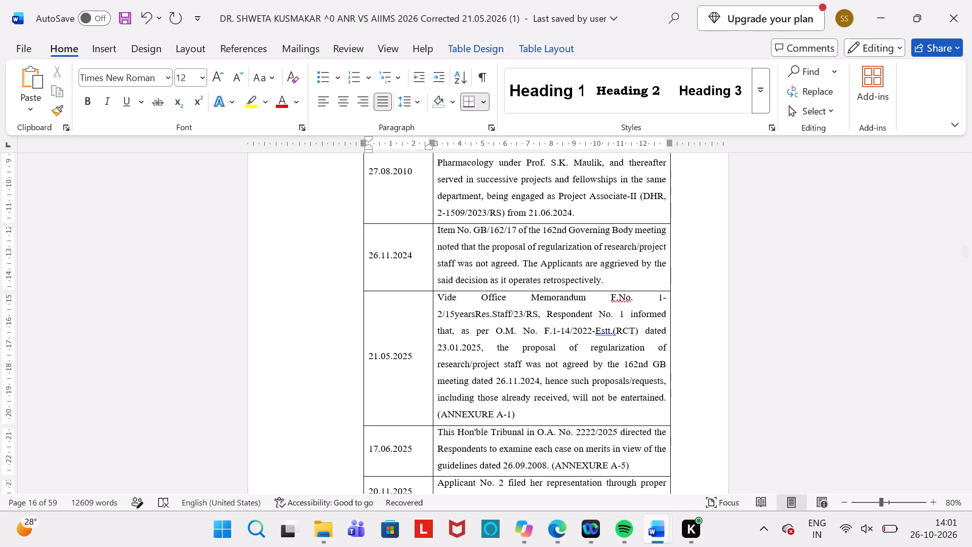
{"action": "scroll", "coordinate": [564, 324], "scroll_direction": "up", "scroll_amount": 1}
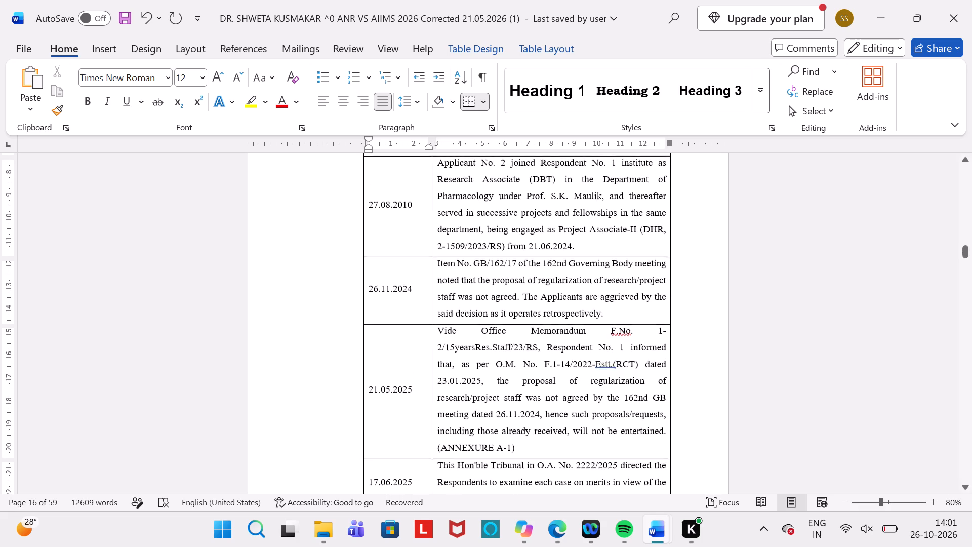
{"action": "scroll", "coordinate": [564, 324], "scroll_direction": "up", "scroll_amount": 1}
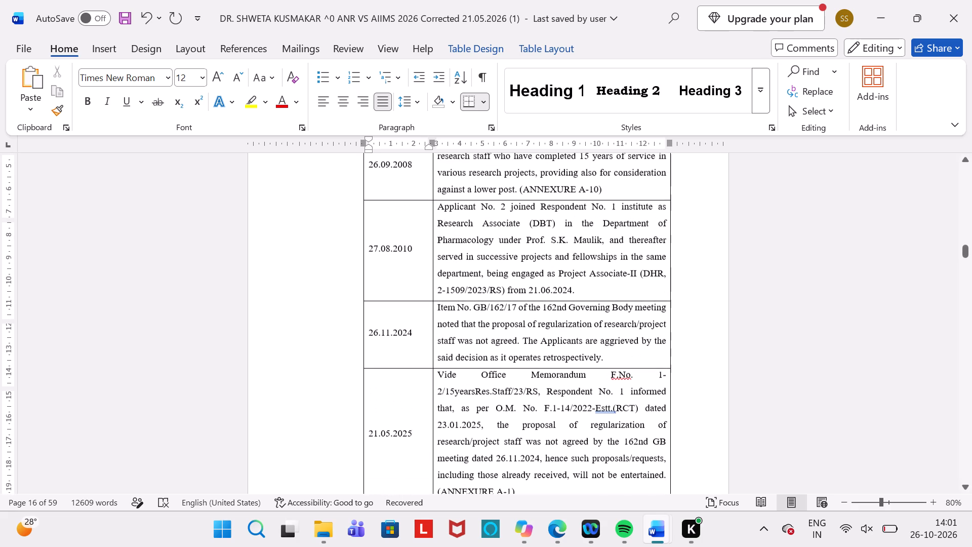
{"action": "scroll", "coordinate": [564, 324], "scroll_direction": "up", "scroll_amount": 1}
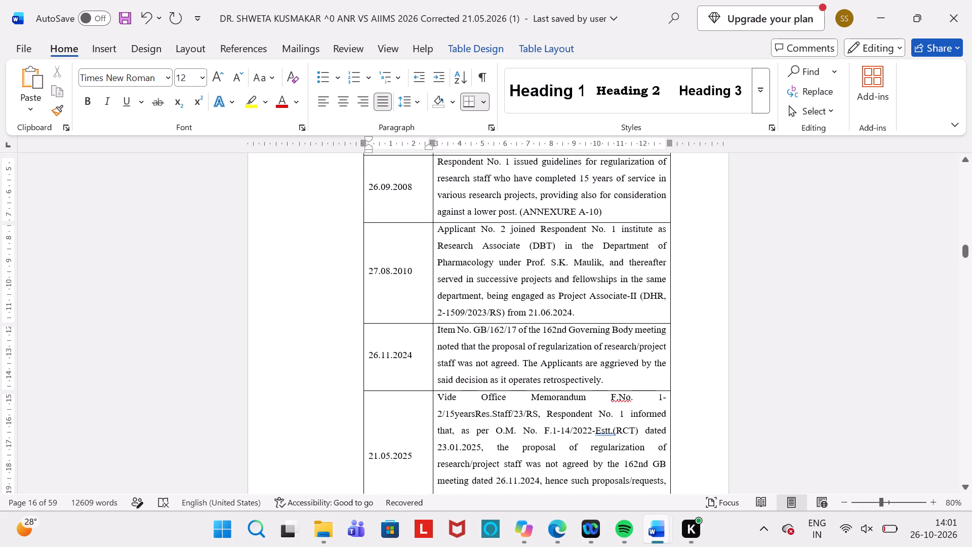
{"action": "scroll", "coordinate": [564, 324], "scroll_direction": "up", "scroll_amount": 1}
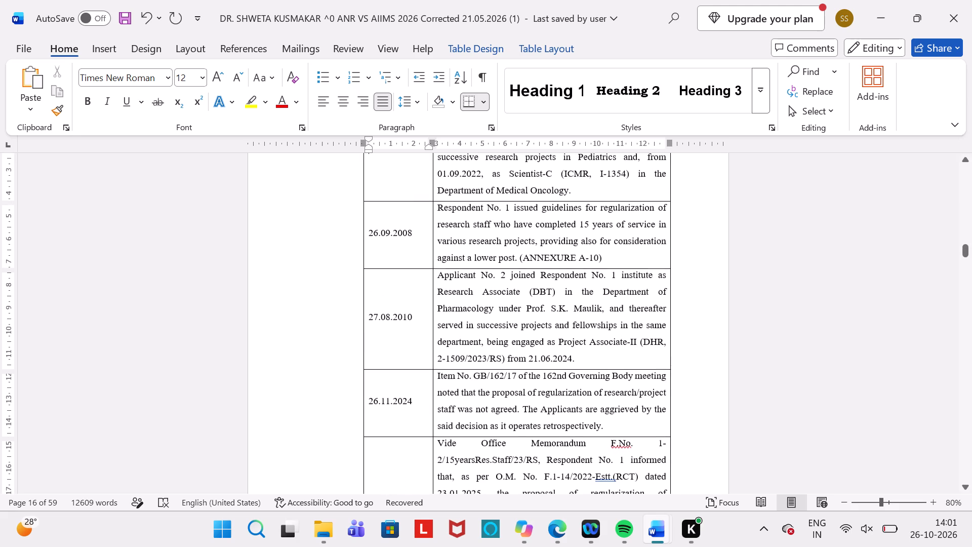
{"action": "scroll", "coordinate": [564, 324], "scroll_direction": "up", "scroll_amount": 2}
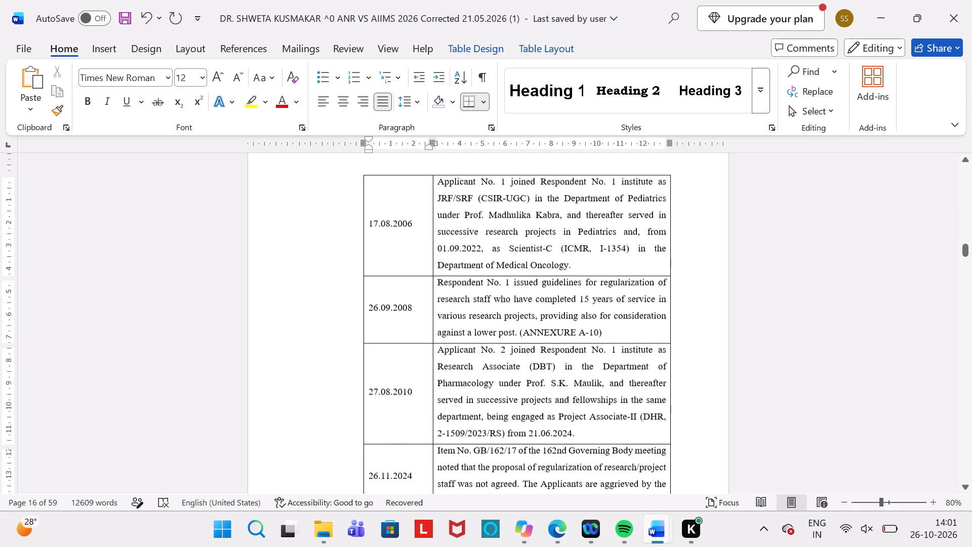
{"action": "scroll", "coordinate": [564, 324], "scroll_direction": "up", "scroll_amount": 1}
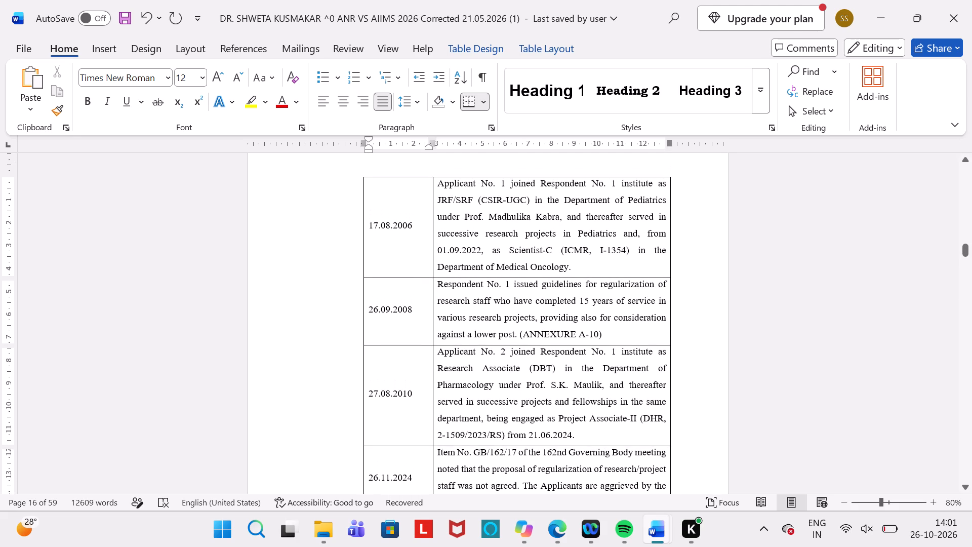
Review the list of dates from 26.09.2008 through its closing rows on page 17, including the 12.05.2026 and 09.09.2026 representations.
{"action": "scroll", "coordinate": [564, 324], "scroll_direction": "down", "scroll_amount": 1}
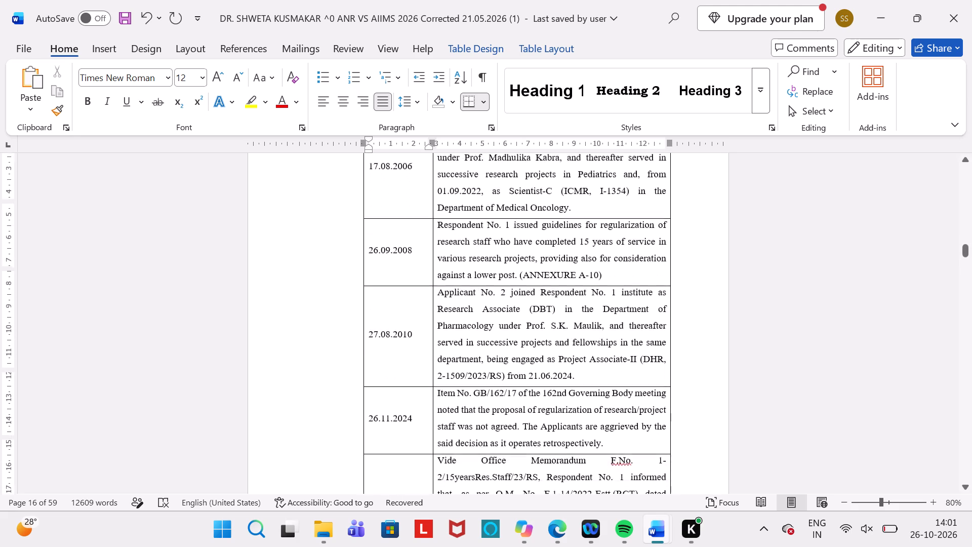
{"action": "scroll", "coordinate": [564, 324], "scroll_direction": "down", "scroll_amount": 3}
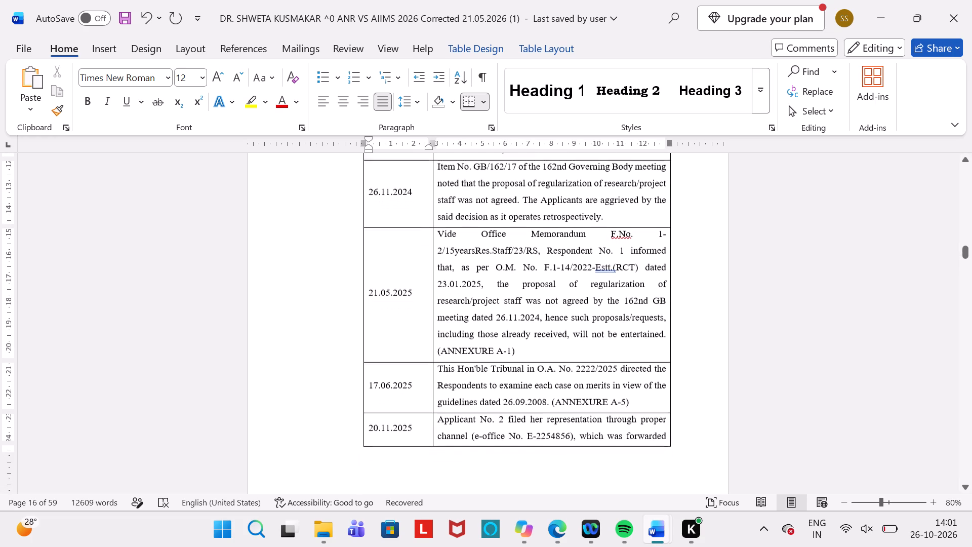
{"action": "scroll", "coordinate": [564, 324], "scroll_direction": "down", "scroll_amount": 3}
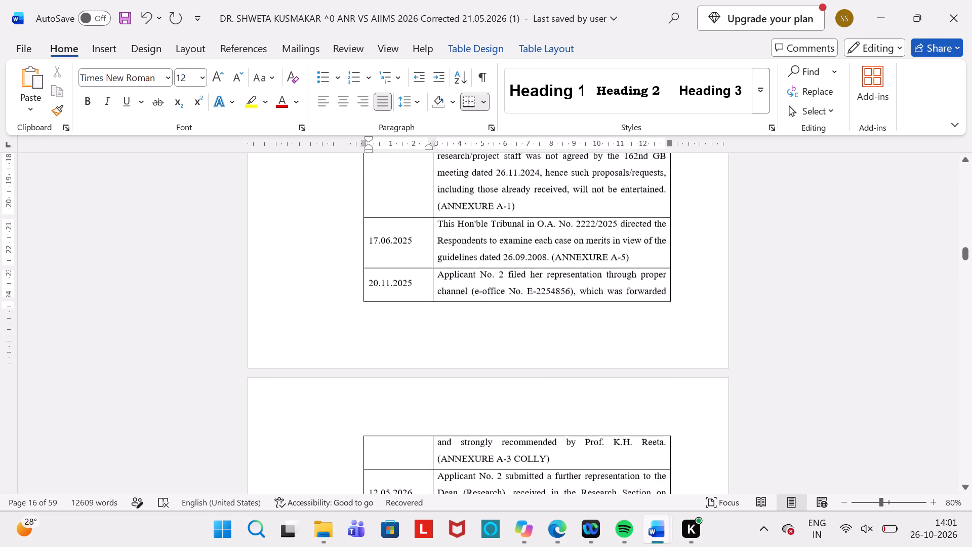
{"action": "scroll", "coordinate": [564, 324], "scroll_direction": "down", "scroll_amount": 3}
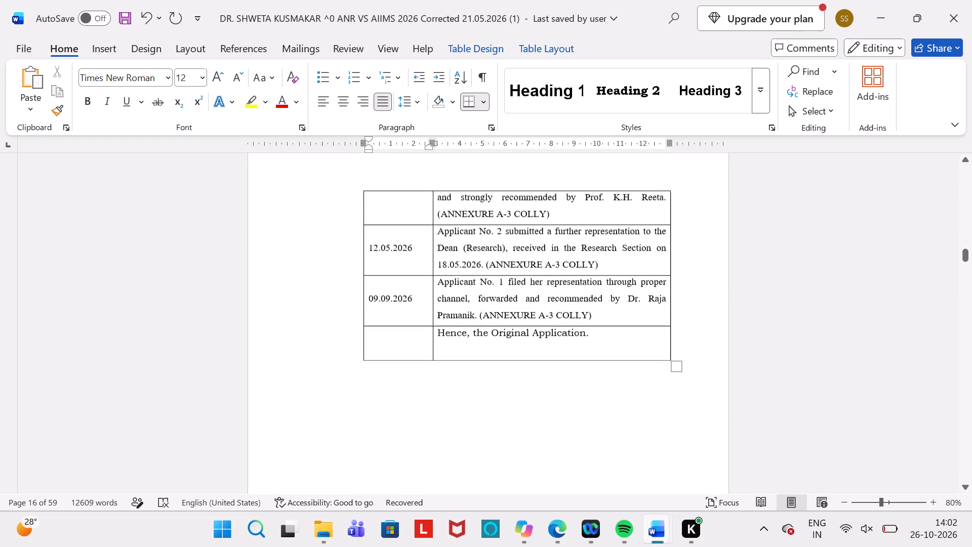